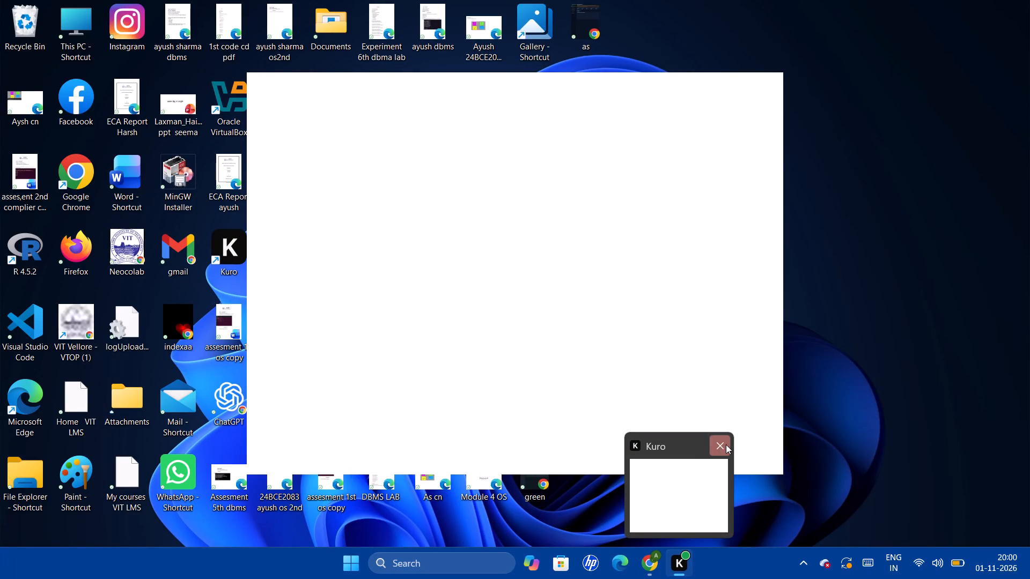
Close the blank Kuro window.
left_click(726, 444)
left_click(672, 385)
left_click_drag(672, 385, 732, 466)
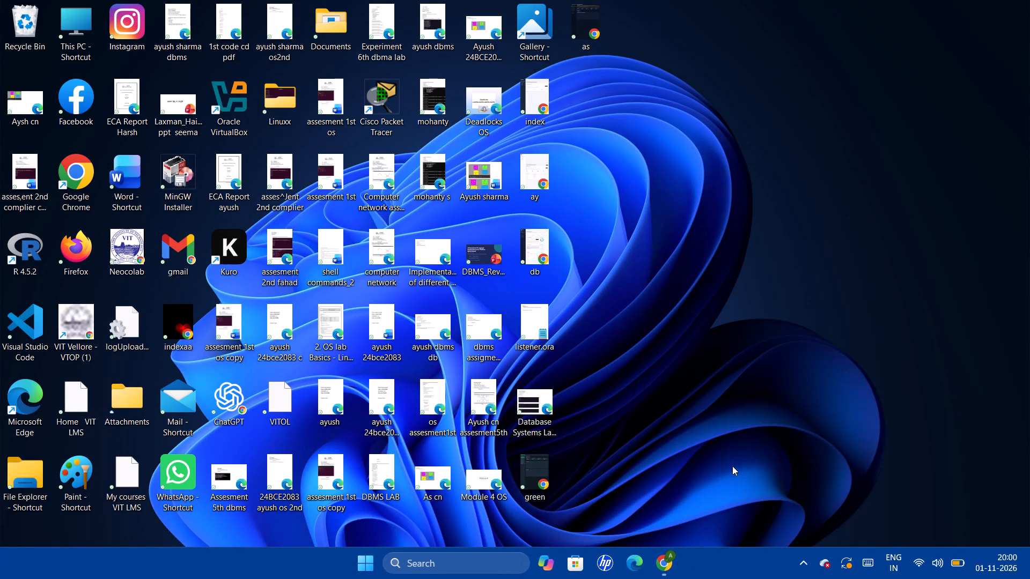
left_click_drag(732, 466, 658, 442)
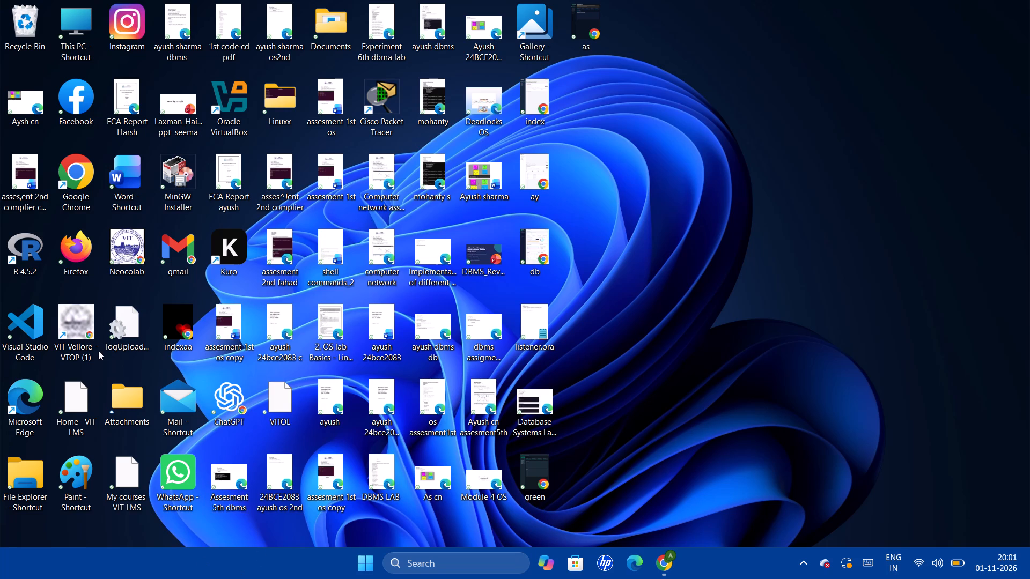
Open Word from the desktop and create a new blank document.
double_click(130, 174)
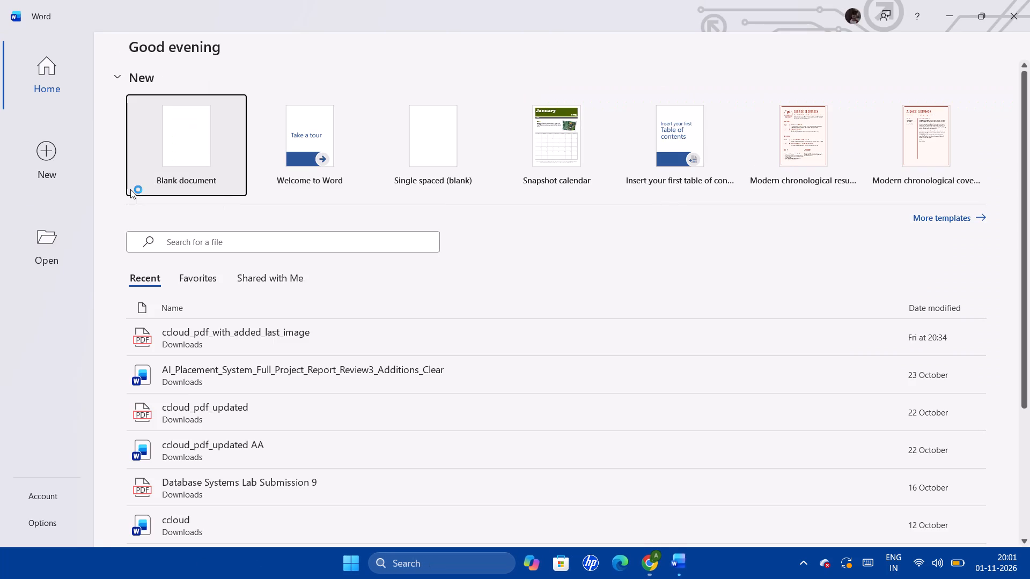
left_click(176, 168)
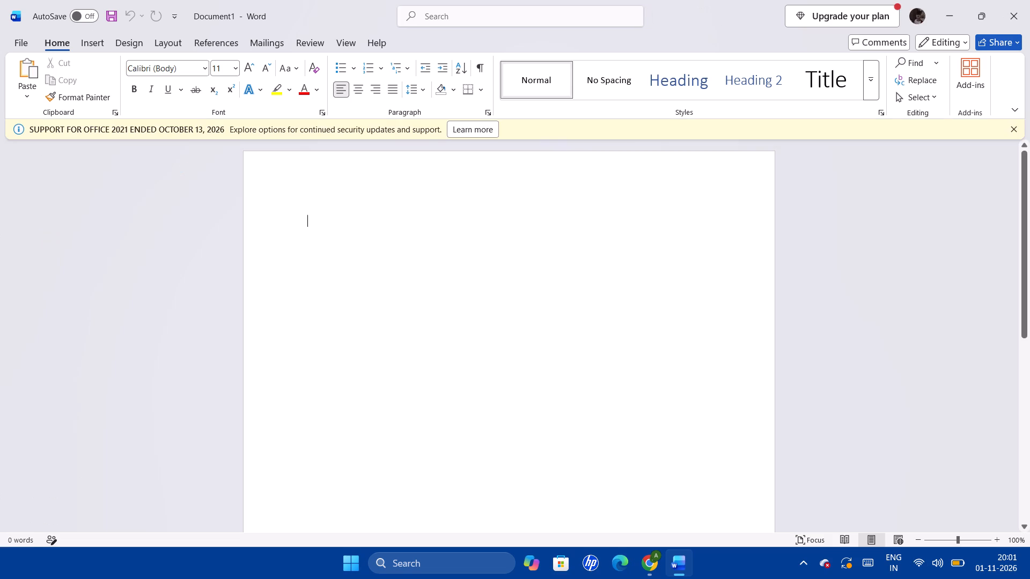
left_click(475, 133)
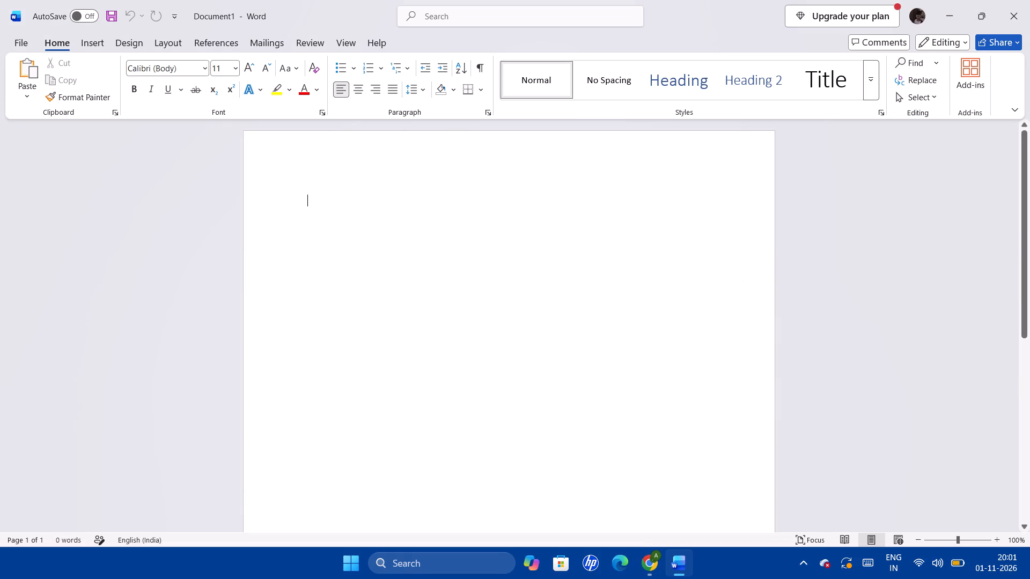
Switch to Chrome, open the VIT Vellore VTOP portal in a new tab, and log in with the student account.
left_click(643, 559)
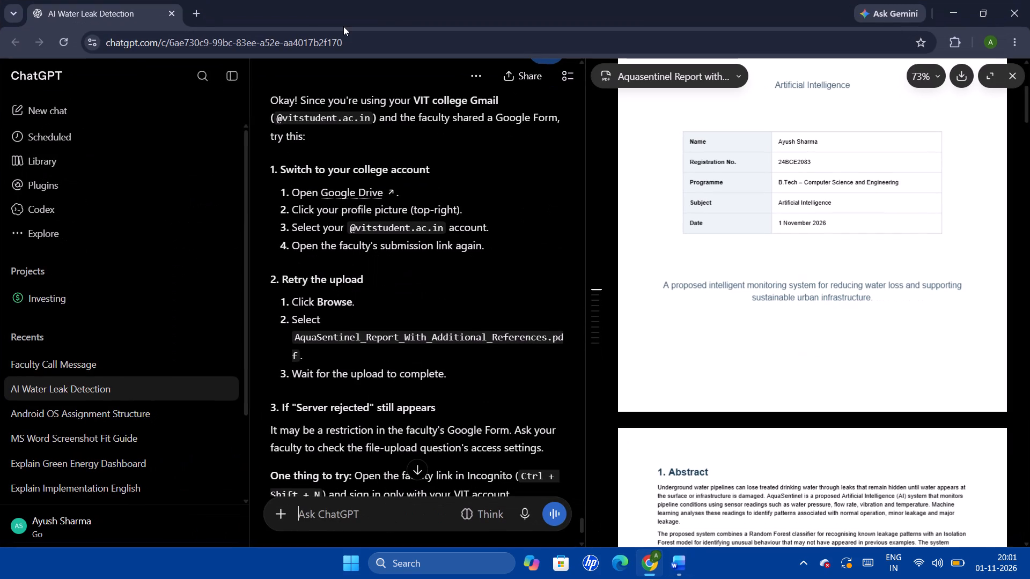
left_click(193, 11)
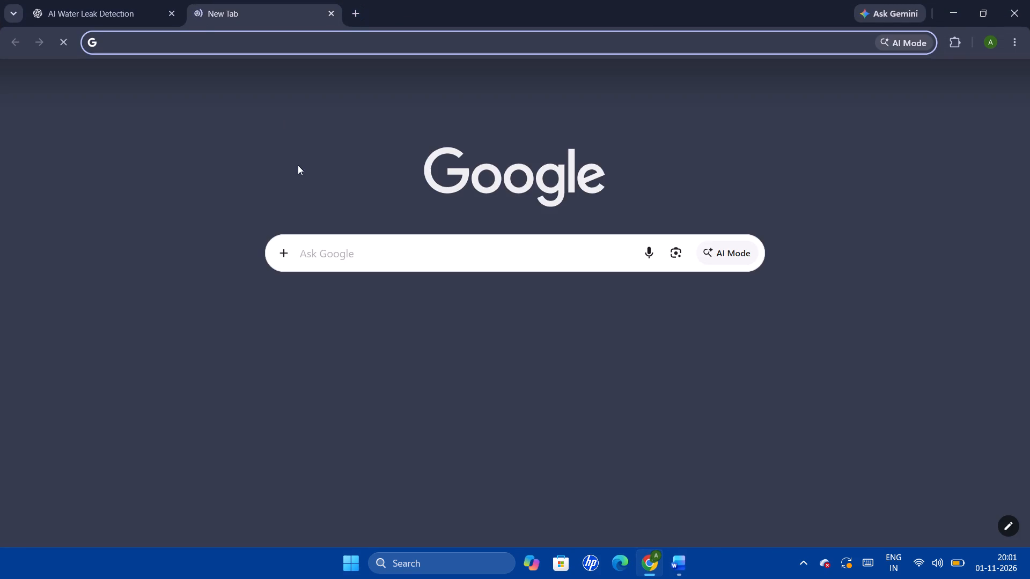
left_click(290, 384)
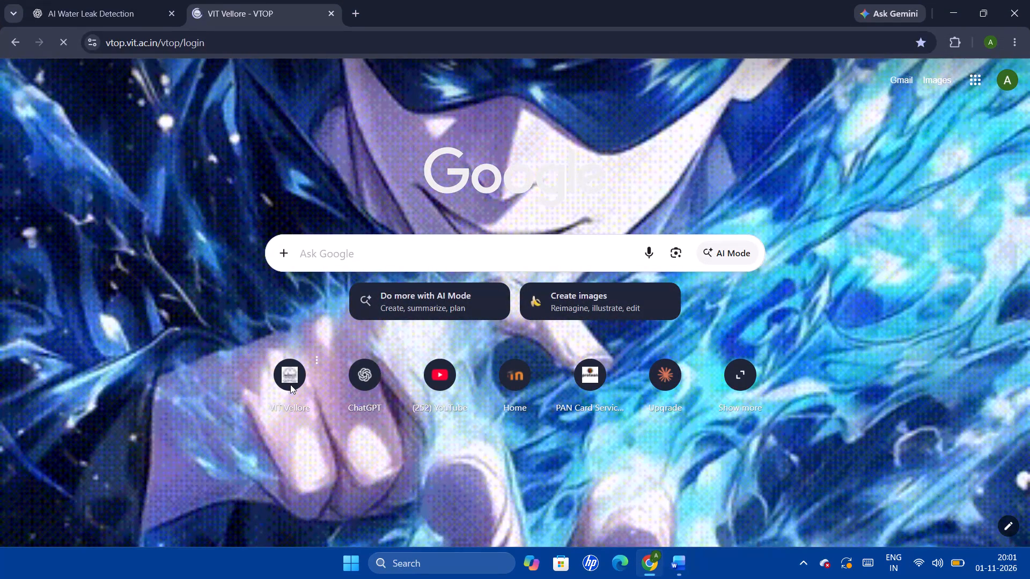
left_click(187, 217)
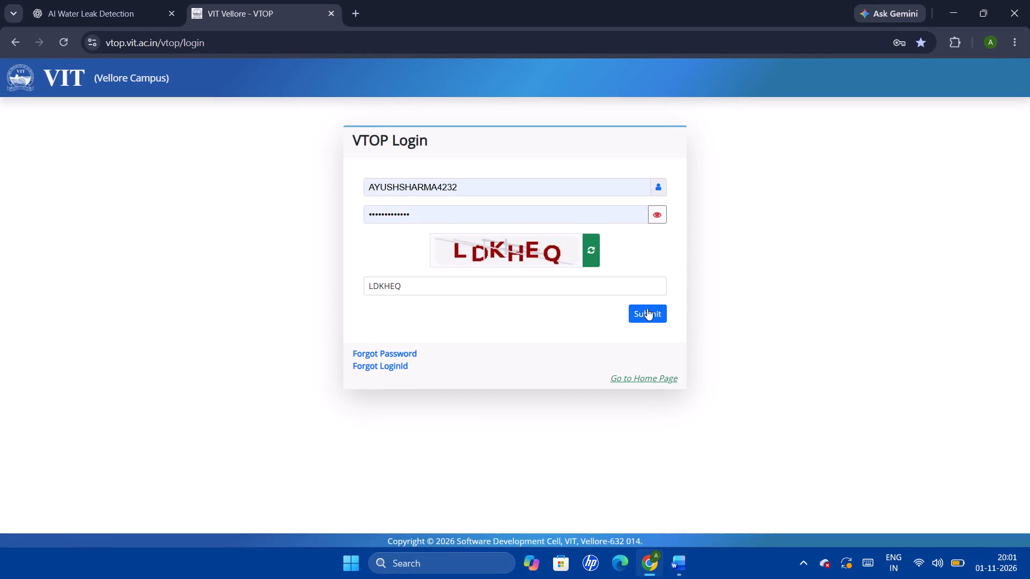
left_click(647, 308)
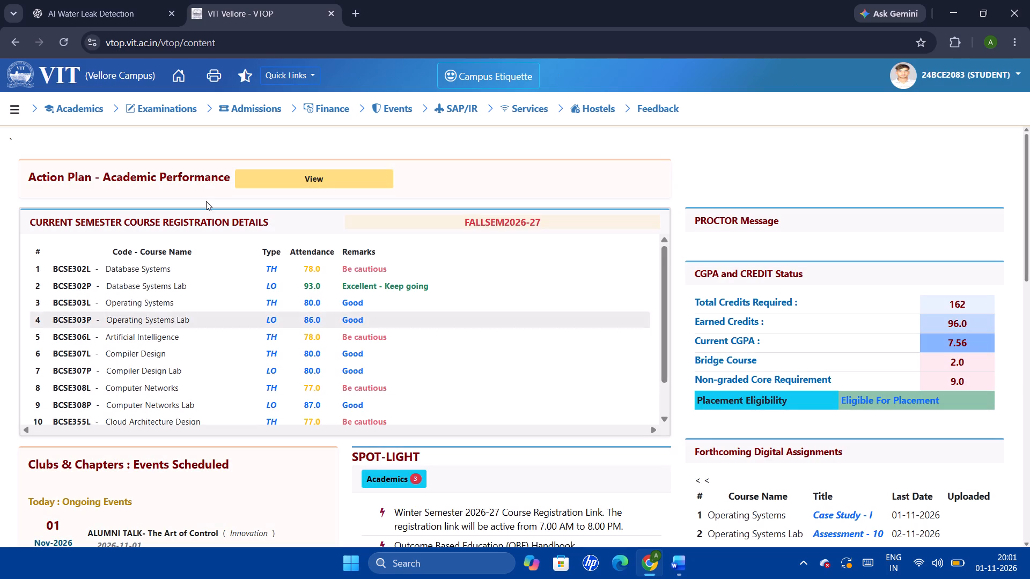
Open the examination marks view in VTOP for Fall Semester 2026-27.
left_click(158, 101)
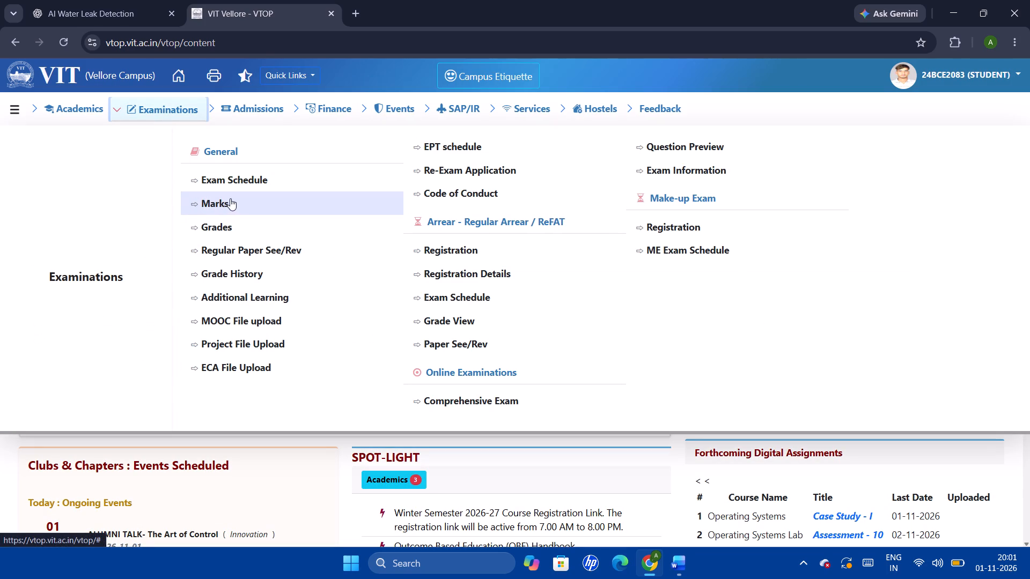
left_click(87, 114)
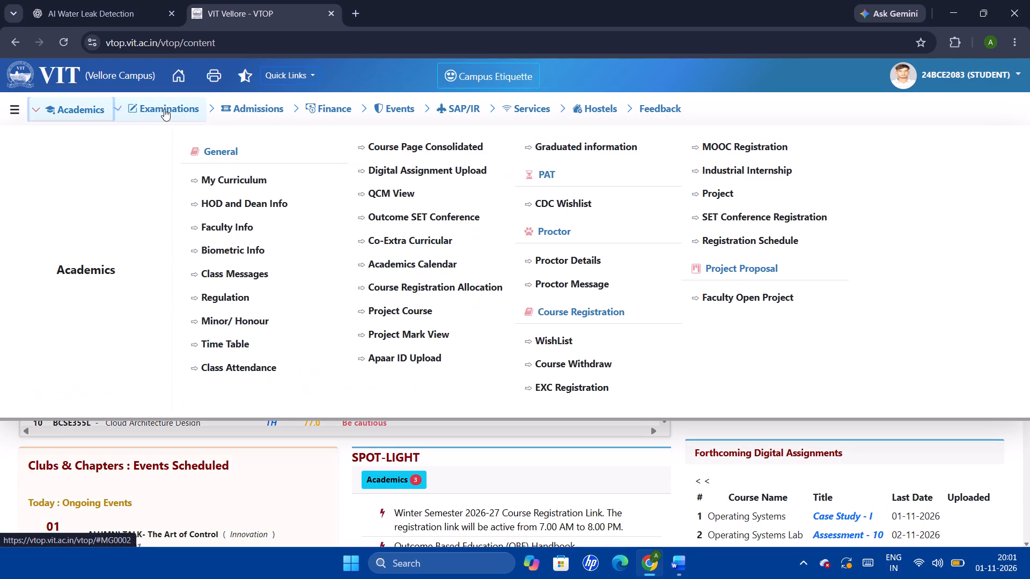
left_click(165, 109)
left_click(253, 212)
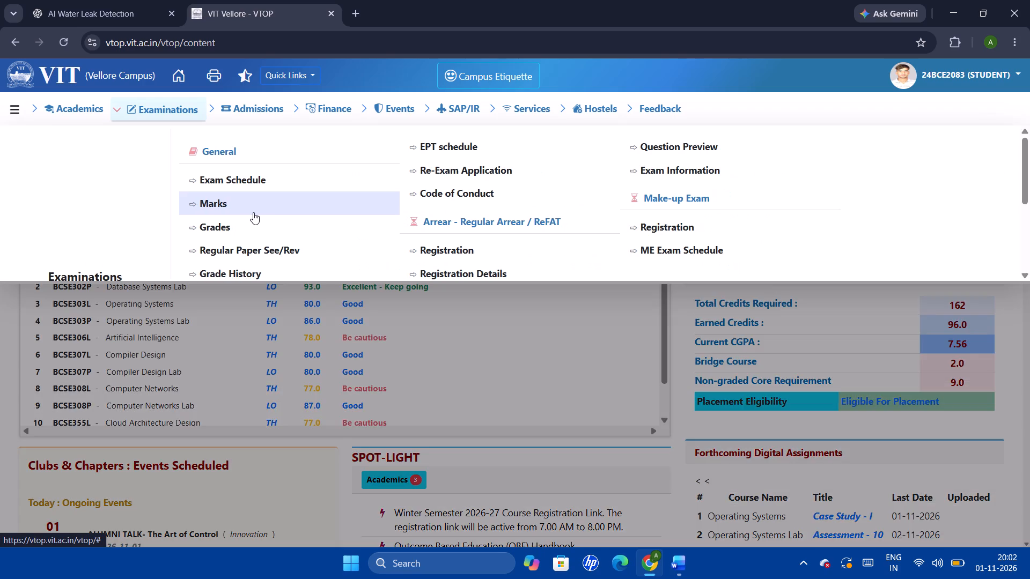
left_click(472, 208)
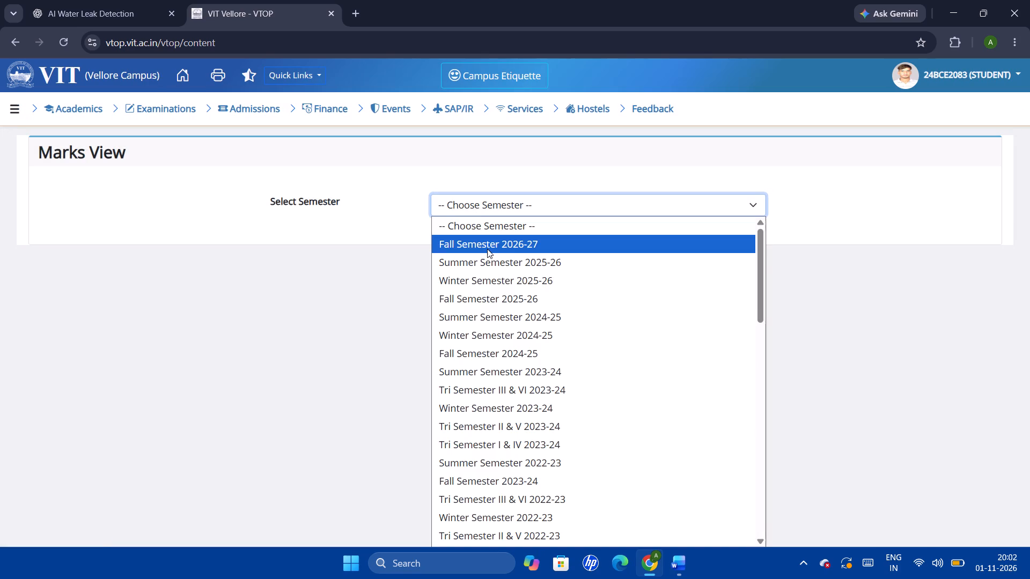
left_click(487, 249)
Review the assessment, test and lab marks for every course in the Fall Semester 2026-27 list.
scroll(560, 292, "down", 3)
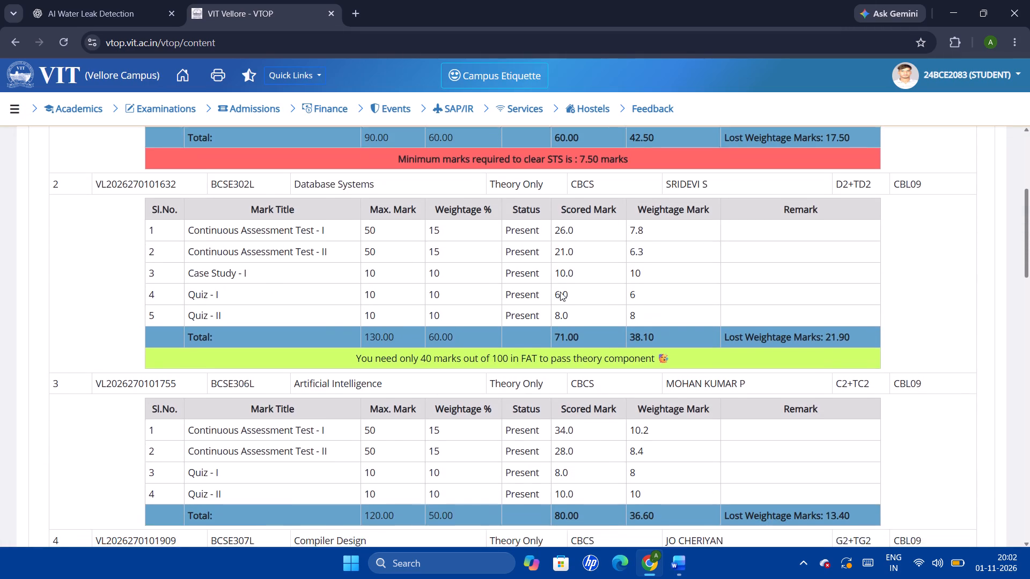
scroll(560, 292, "down", 3)
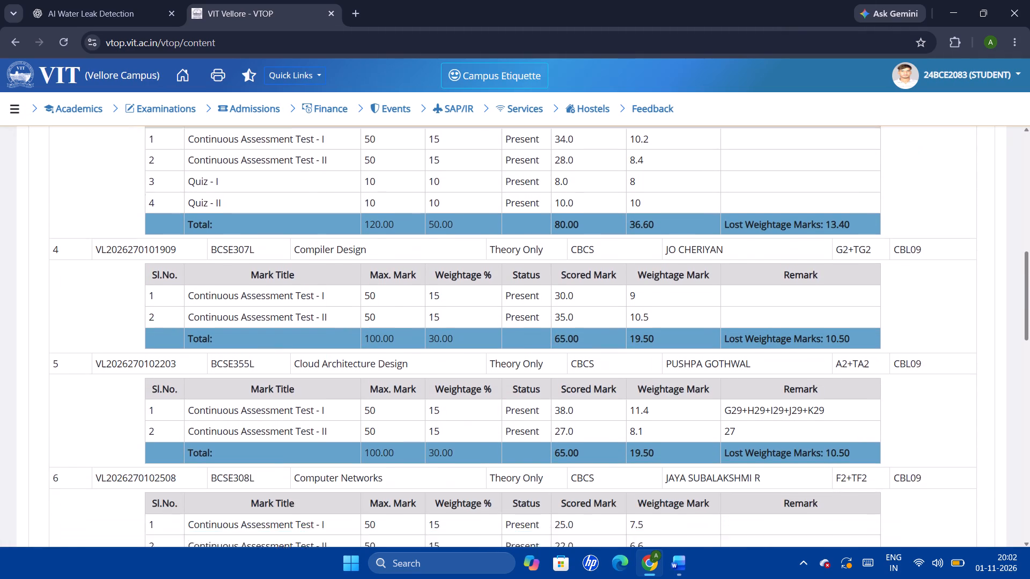
scroll(560, 292, "down", 3)
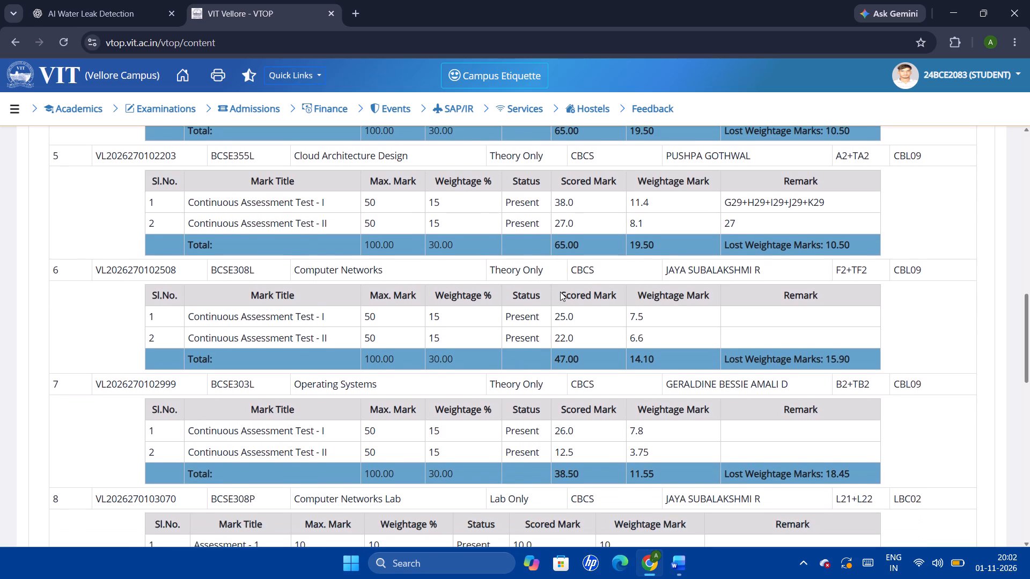
scroll(560, 292, "down", 2)
scroll(518, 332, "down", 1)
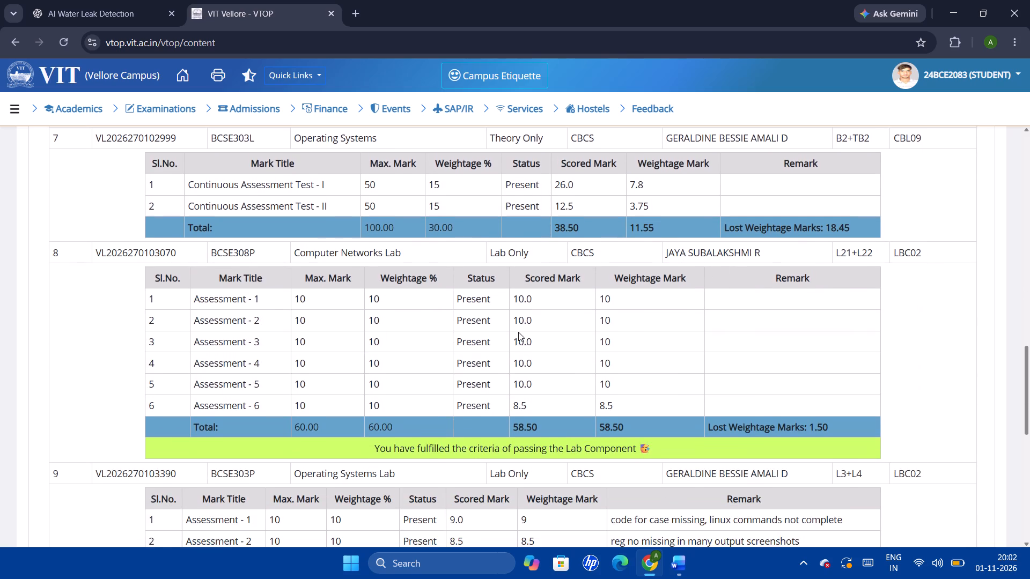
scroll(518, 332, "down", 1)
scroll(467, 343, "down", 3)
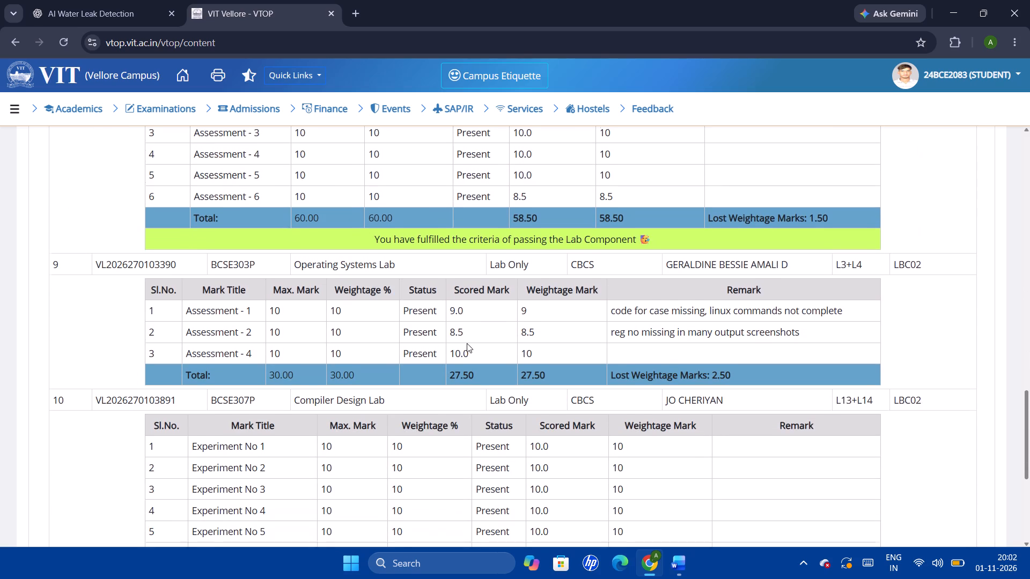
scroll(467, 343, "down", 2)
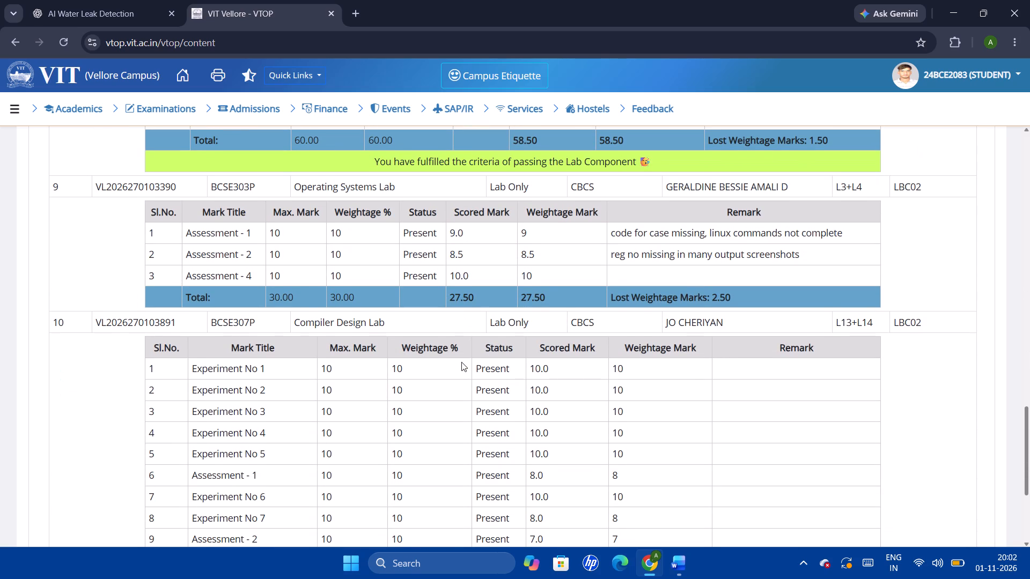
scroll(548, 286, "down", 2)
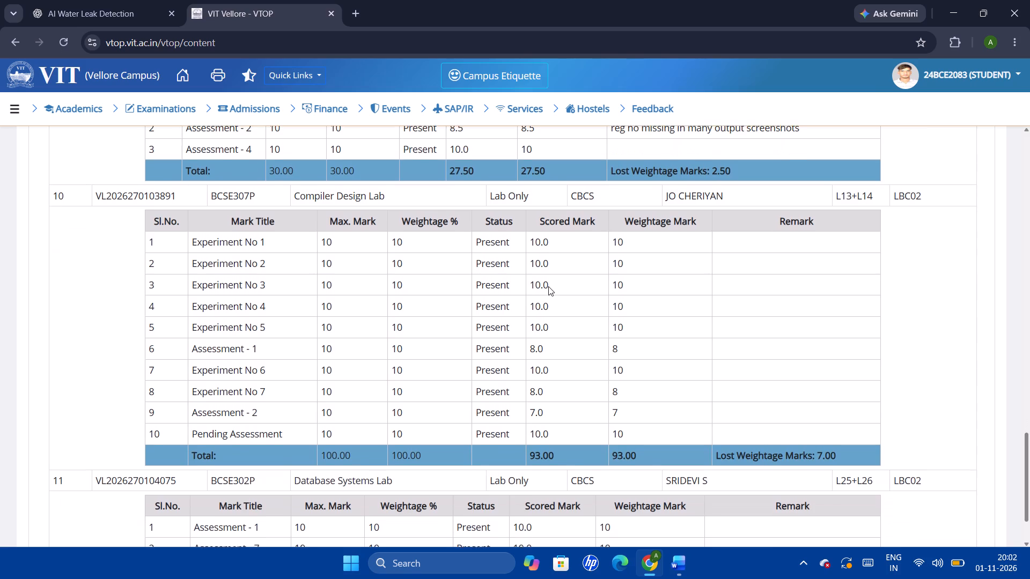
scroll(548, 286, "down", 2)
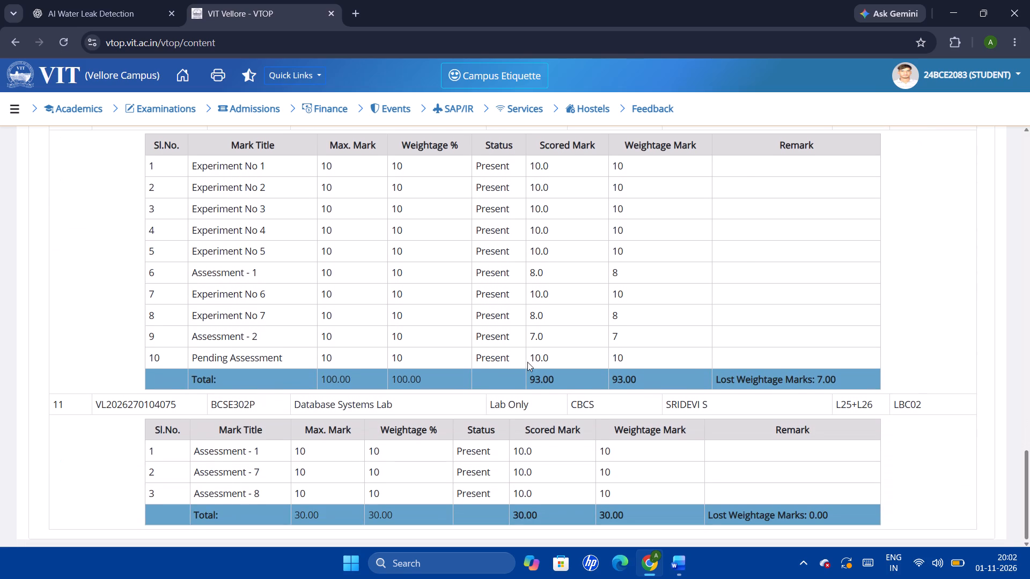
scroll(527, 362, "up", 11)
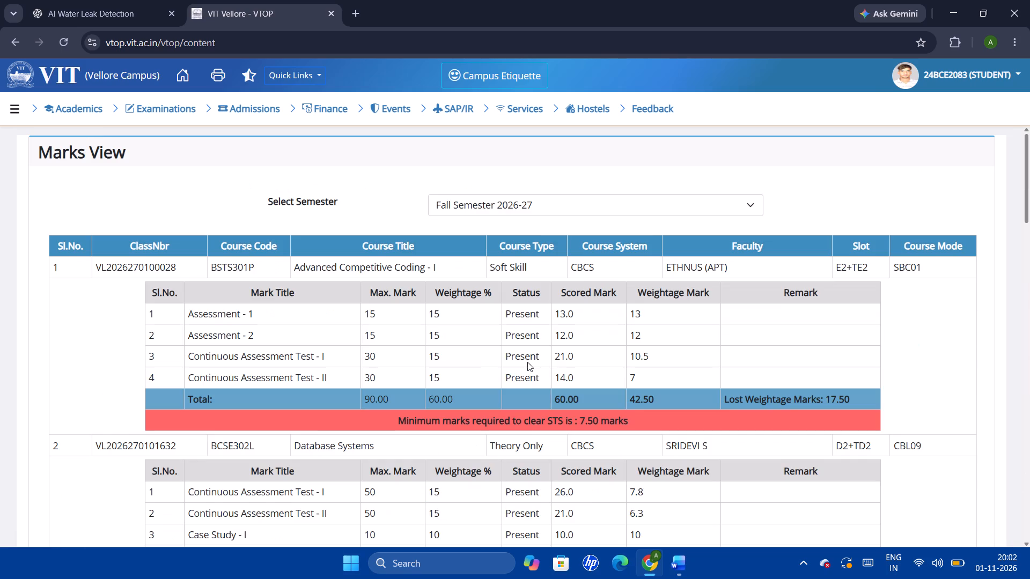
Open the Operating Systems Lab dashboard from Digital Assignment Upload for Fall Semester 2026-27.
left_click(90, 110)
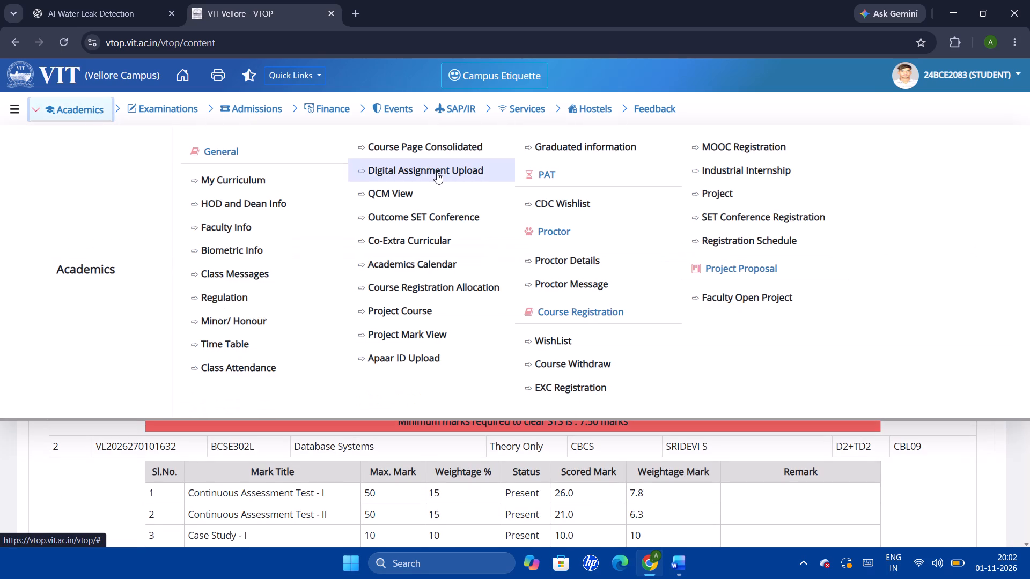
left_click(437, 172)
left_click(468, 203)
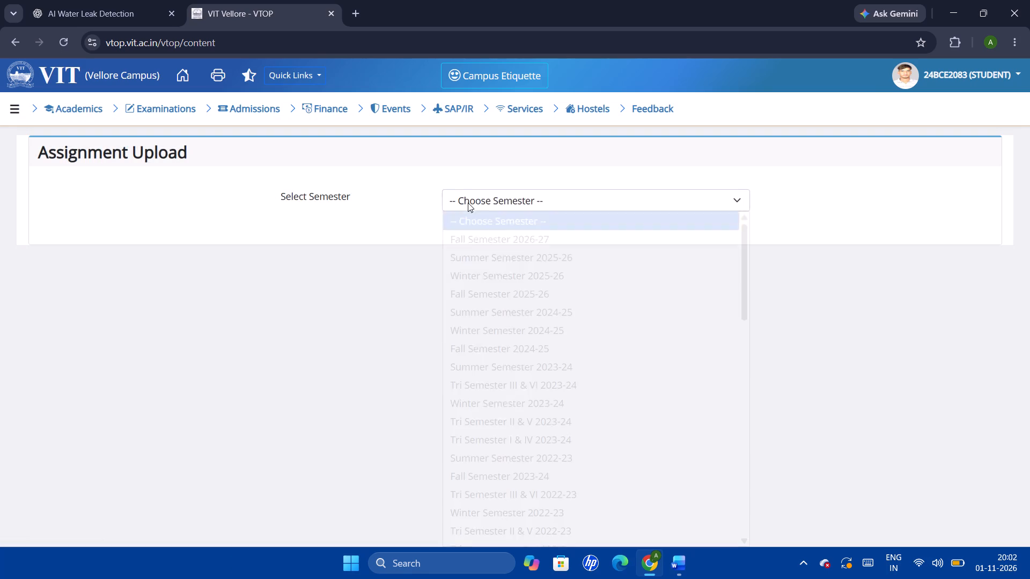
left_click(477, 237)
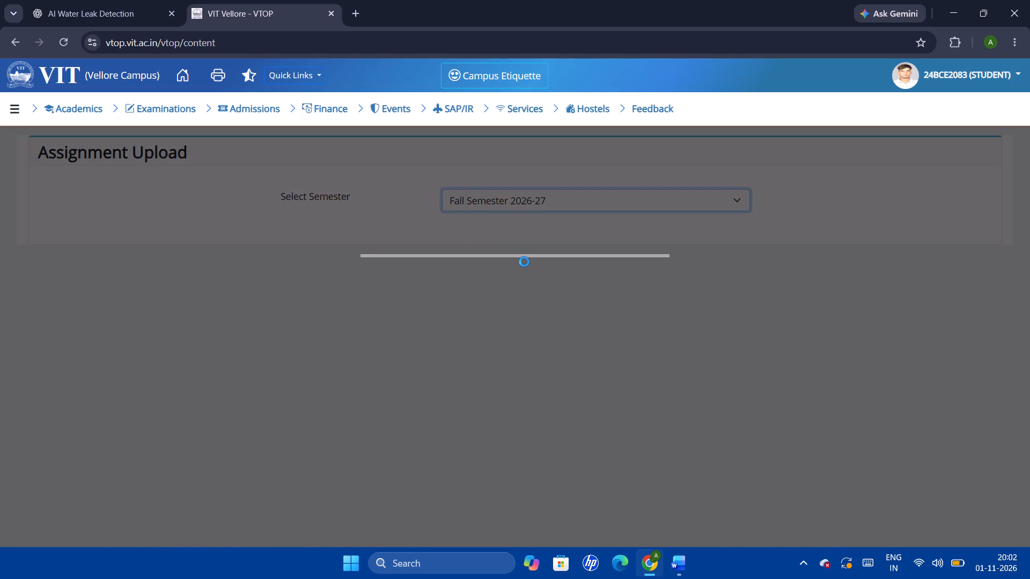
scroll(524, 262, "down", 1)
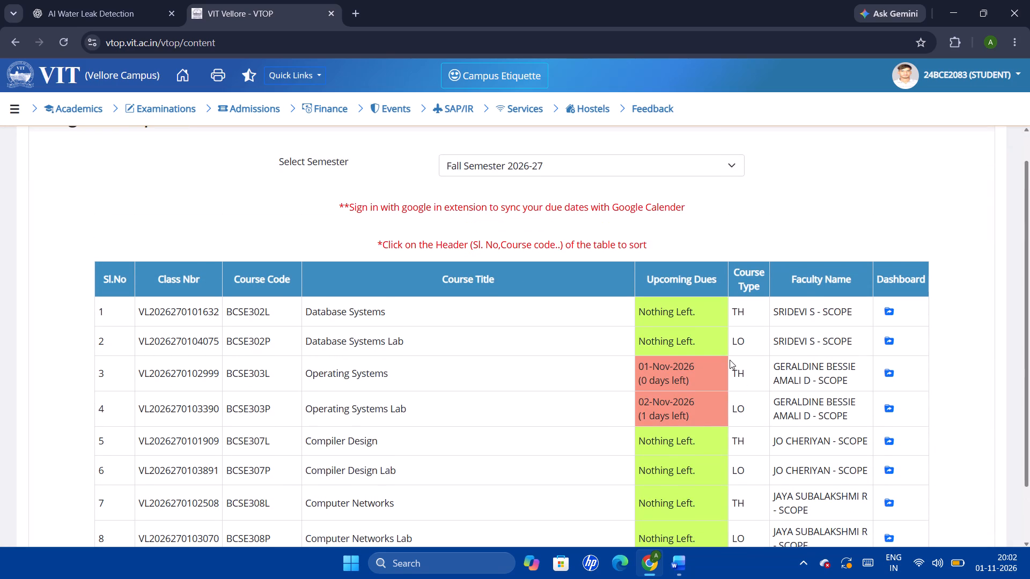
scroll(730, 360, "down", 1)
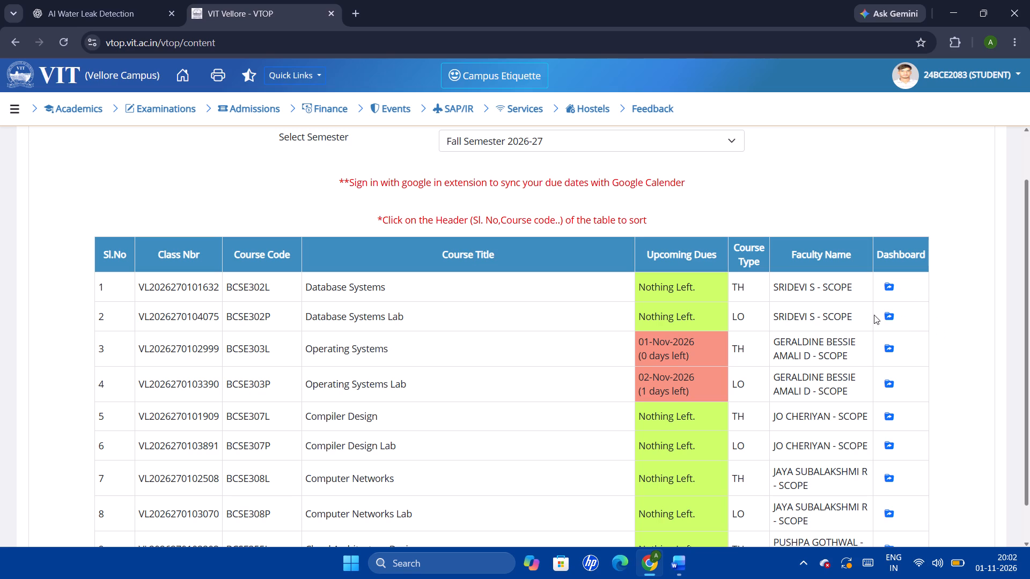
scroll(873, 308, "down", 1)
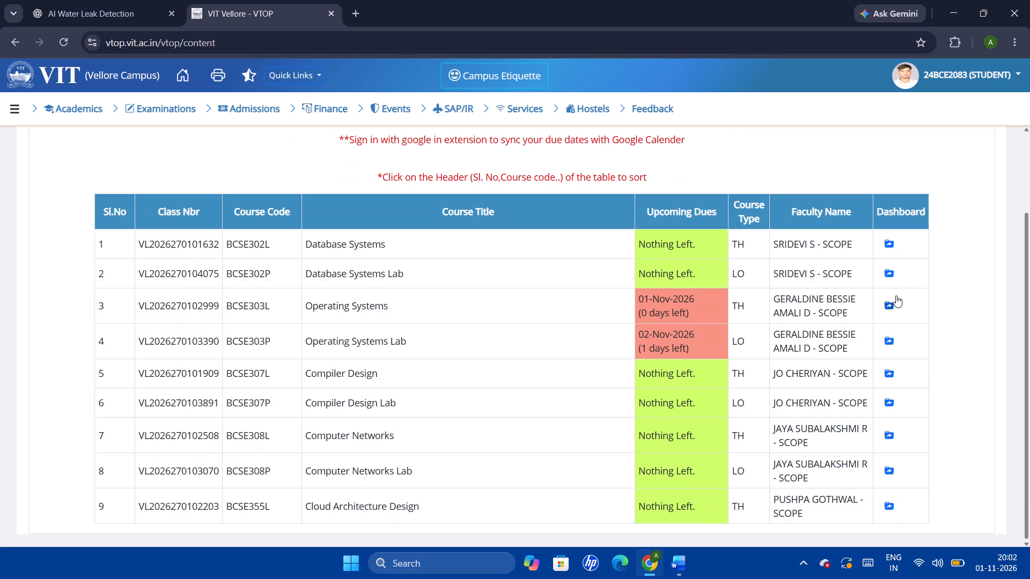
left_click(891, 342)
Download the submitted Assessment - 1 document for Operating Systems Lab and show the recent download history.
left_click(926, 256)
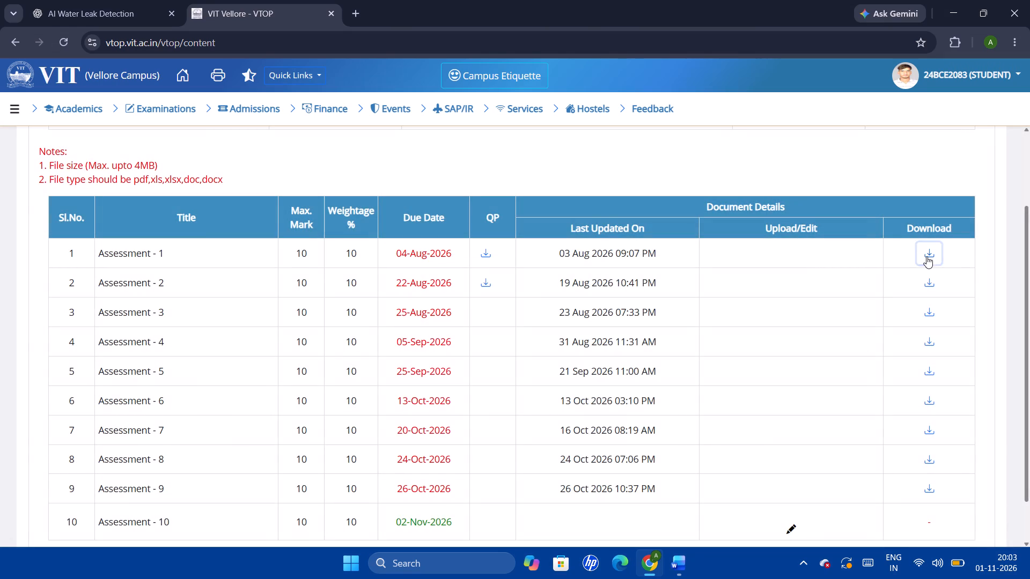
left_click(969, 43)
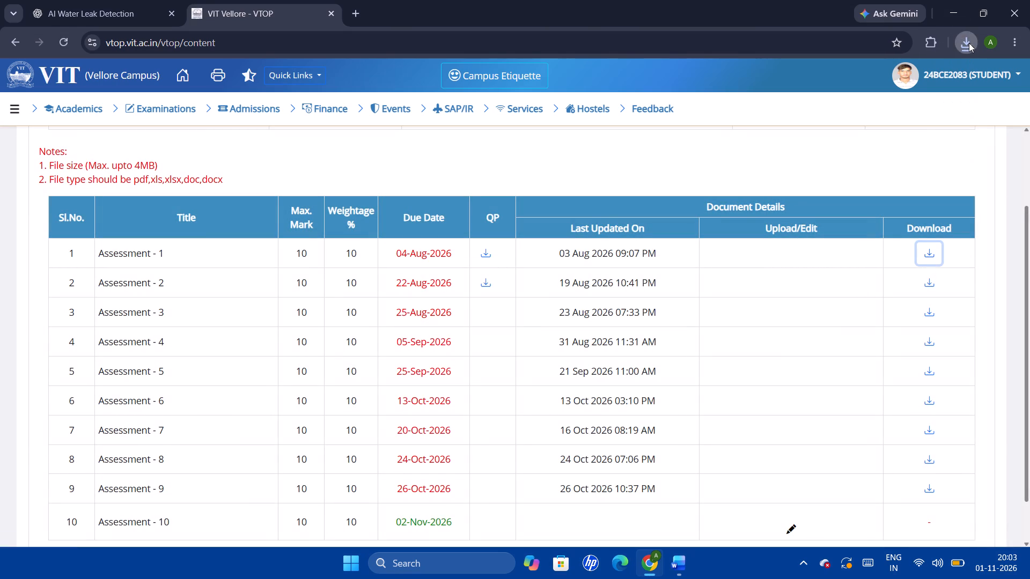
left_click(968, 41)
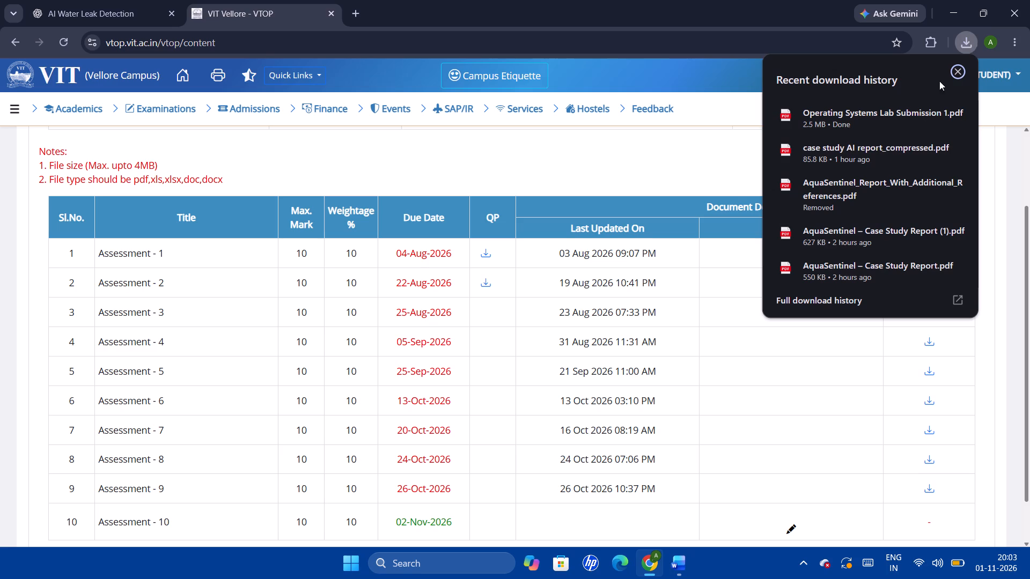
Open the downloaded Operating Systems Lab Submission 1 PDF and try to select its VIT logo and student details.
left_click(882, 106)
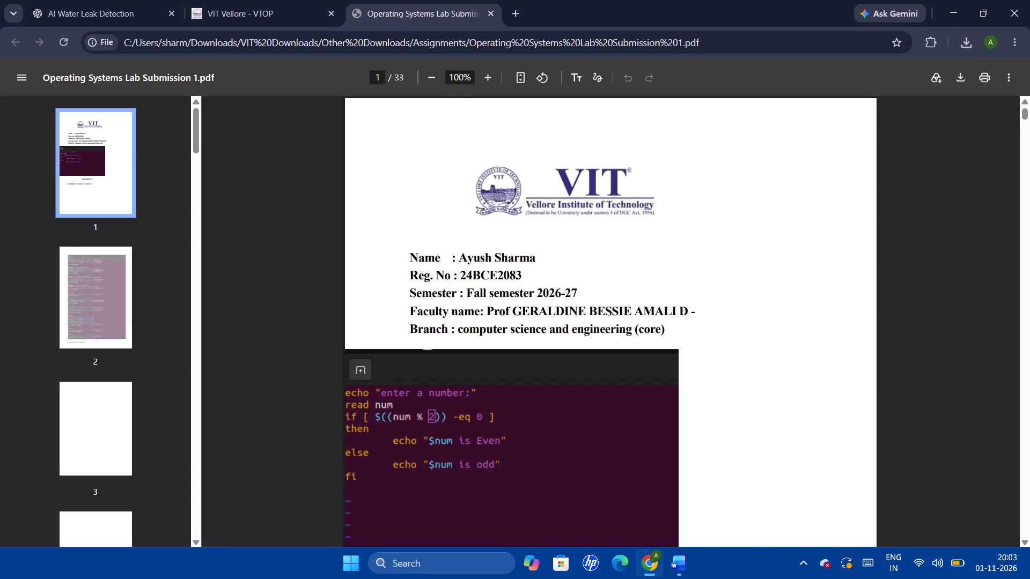
left_click_drag(407, 255, 684, 350)
left_click(586, 214)
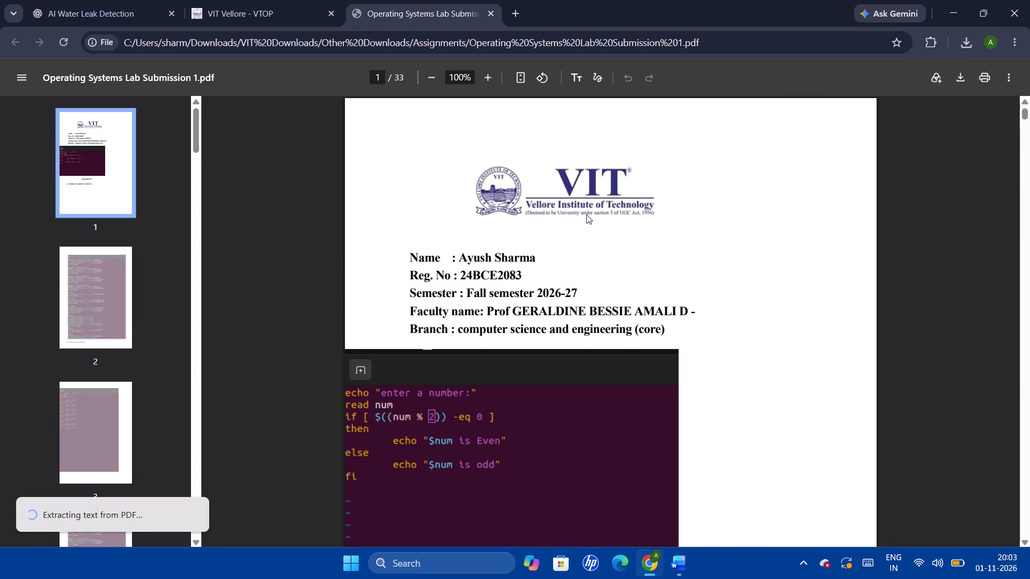
left_click_drag(480, 166, 612, 201)
left_click_drag(612, 201, 489, 185)
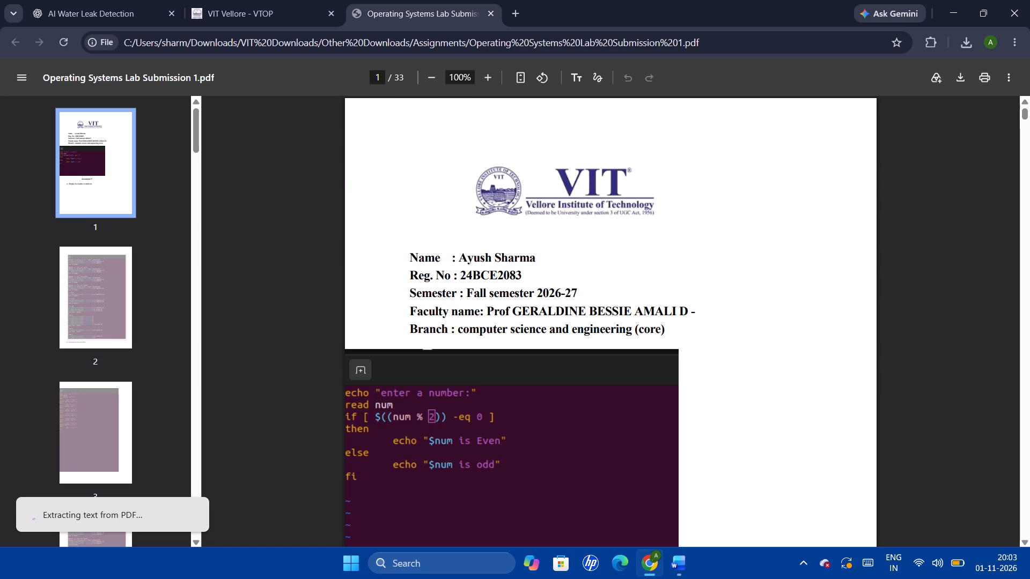
Look through the first pages of the submission PDF to review its cover layout and shell script screenshots.
scroll(497, 332, "down", 4)
scroll(497, 332, "right", 1)
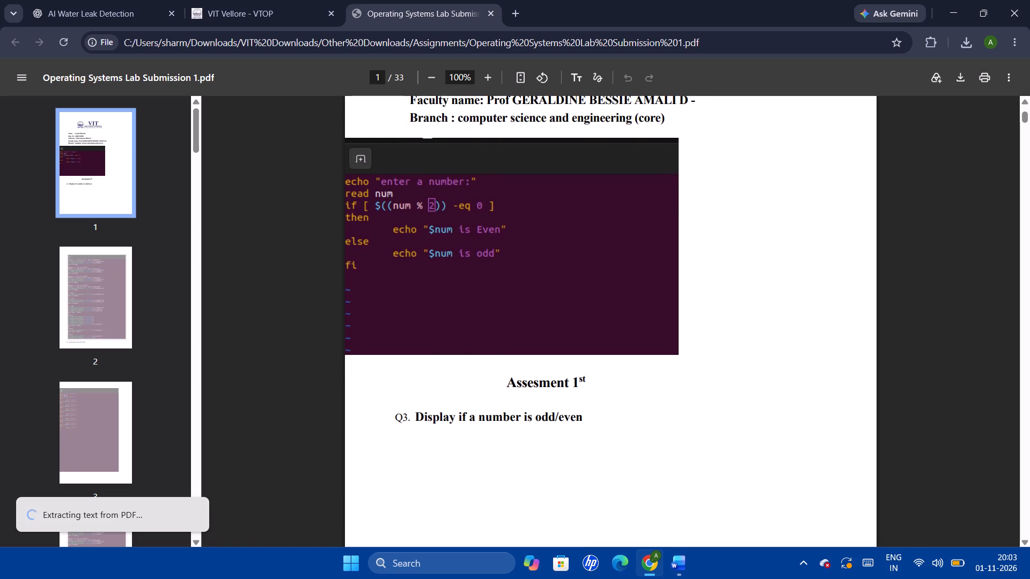
scroll(497, 332, "right", 2)
scroll(497, 332, "down", 4)
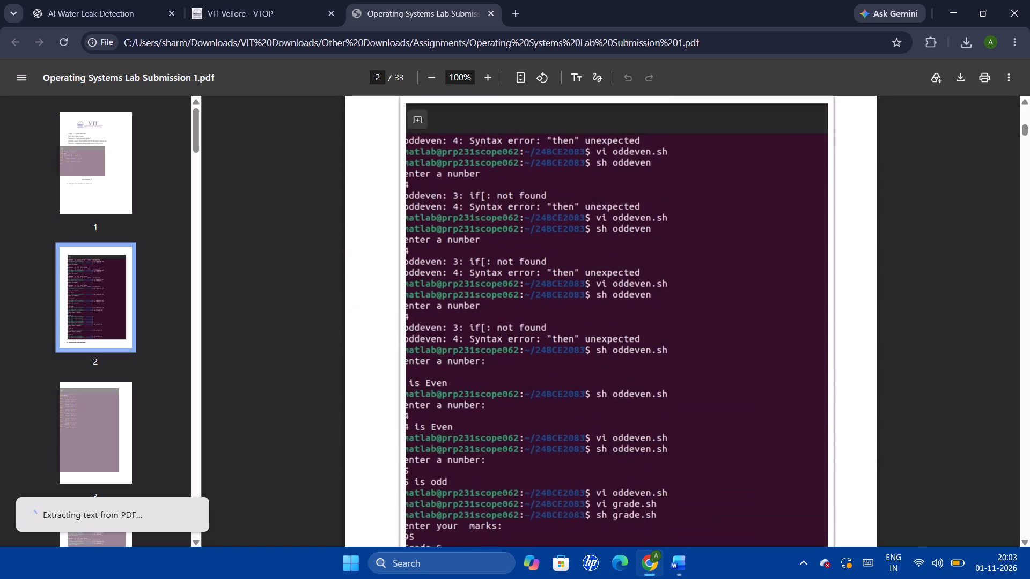
scroll(497, 332, "down", 17)
scroll(497, 332, "down", 5)
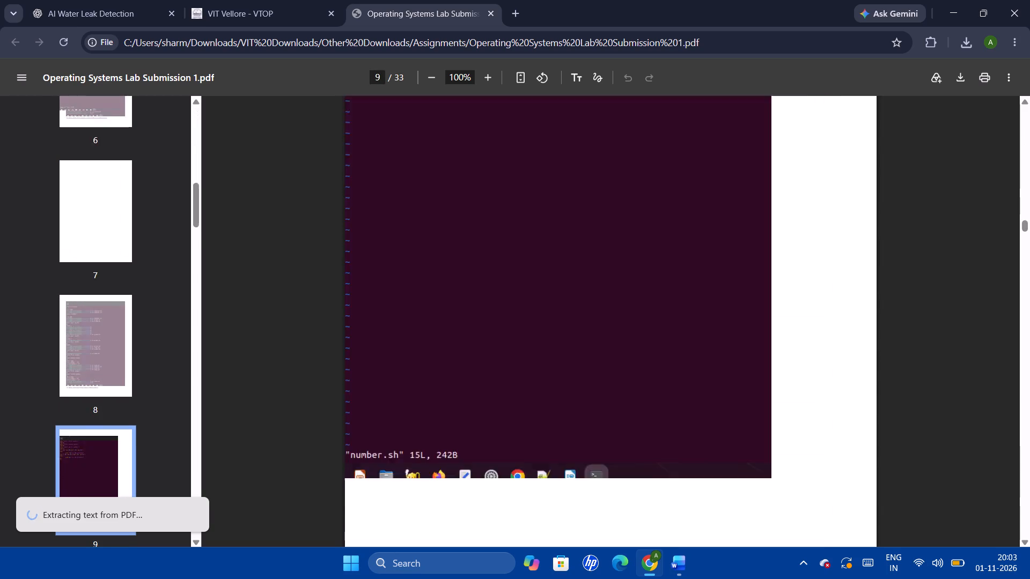
scroll(497, 332, "down", 3)
scroll(497, 332, "up", 7)
scroll(497, 332, "up", 15)
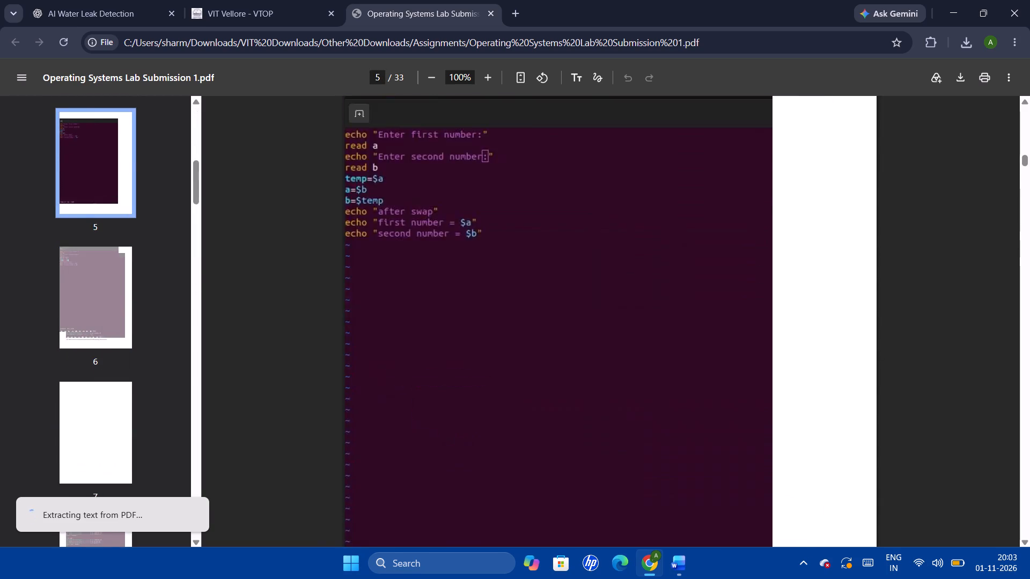
scroll(497, 332, "up", 9)
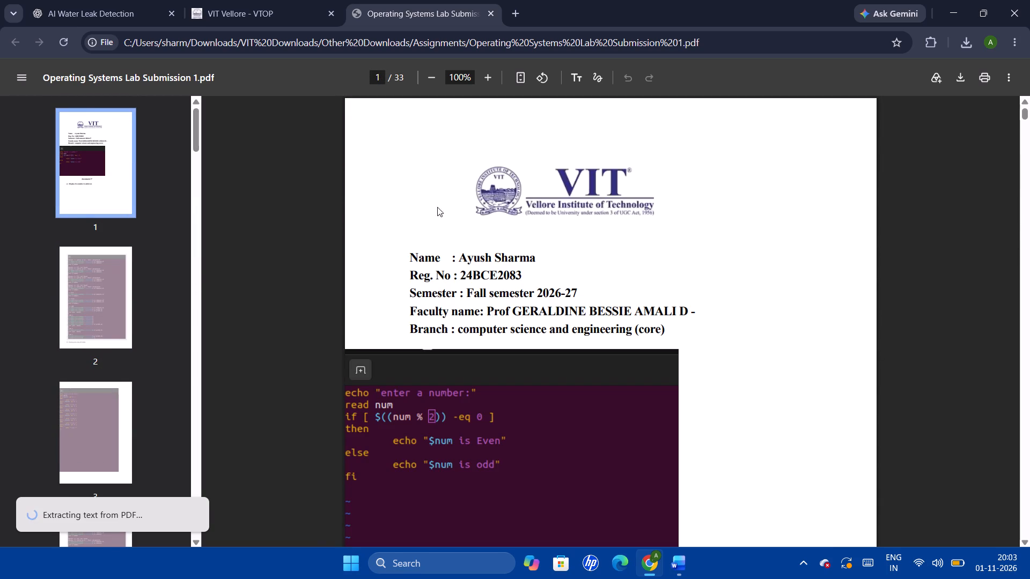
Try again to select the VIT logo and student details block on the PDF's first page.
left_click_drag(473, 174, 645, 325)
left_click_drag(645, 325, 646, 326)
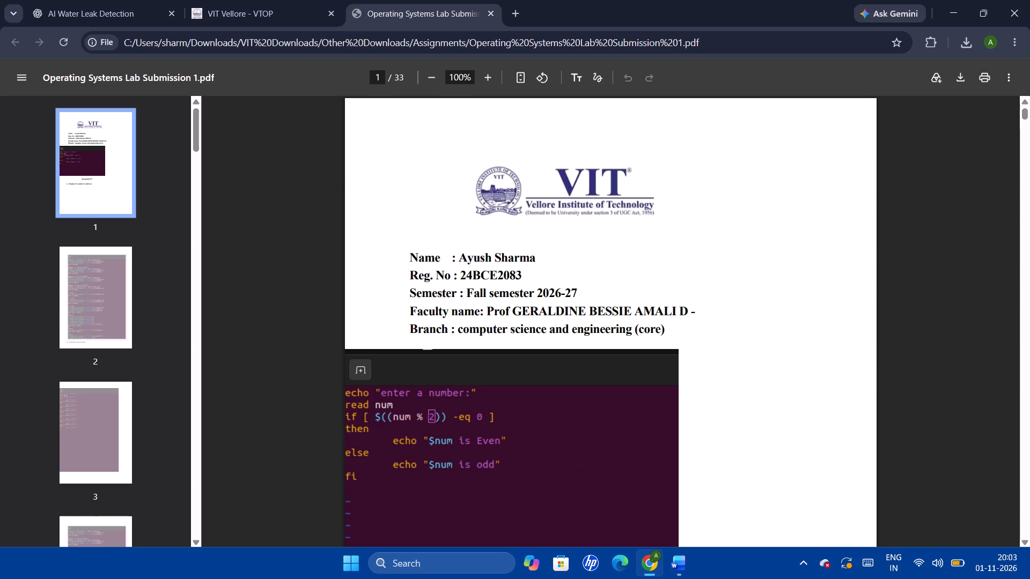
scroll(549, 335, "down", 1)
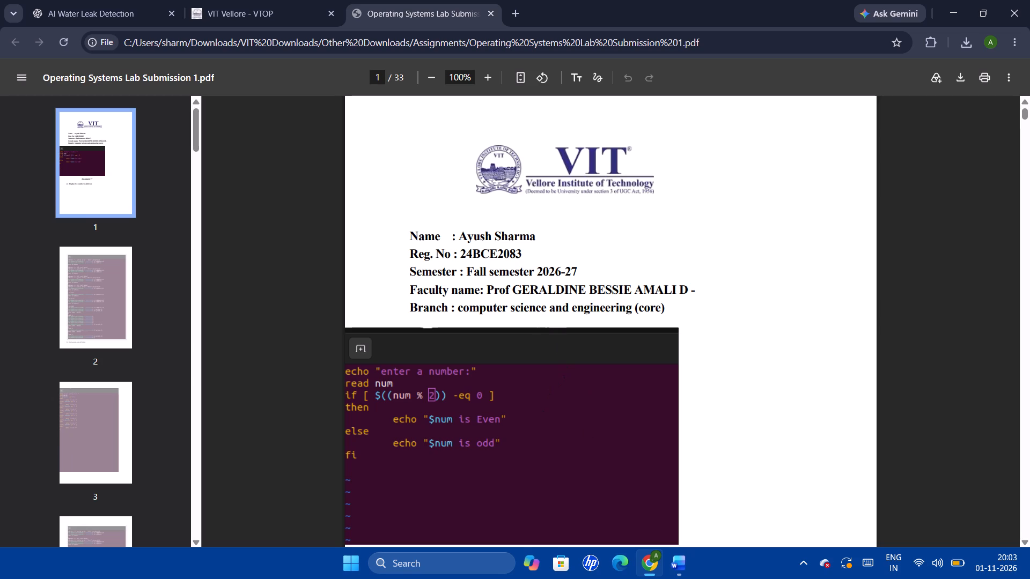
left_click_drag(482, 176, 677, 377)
Minimise the open windows to reach the desktop and open the Downloads folder in File Explorer.
left_click(947, 2)
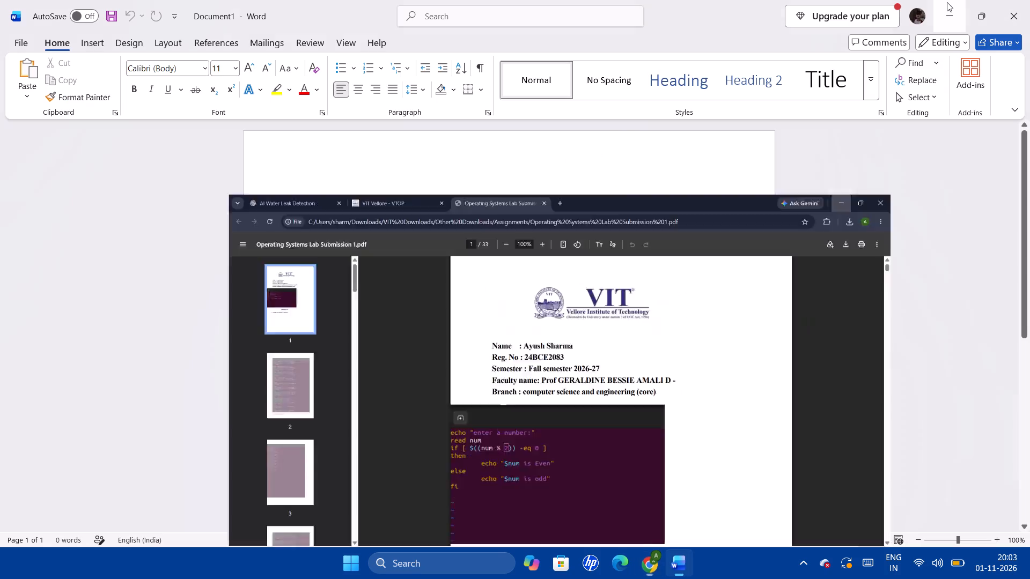
triple_click(947, 2)
left_click_drag(947, 2, 744, 212)
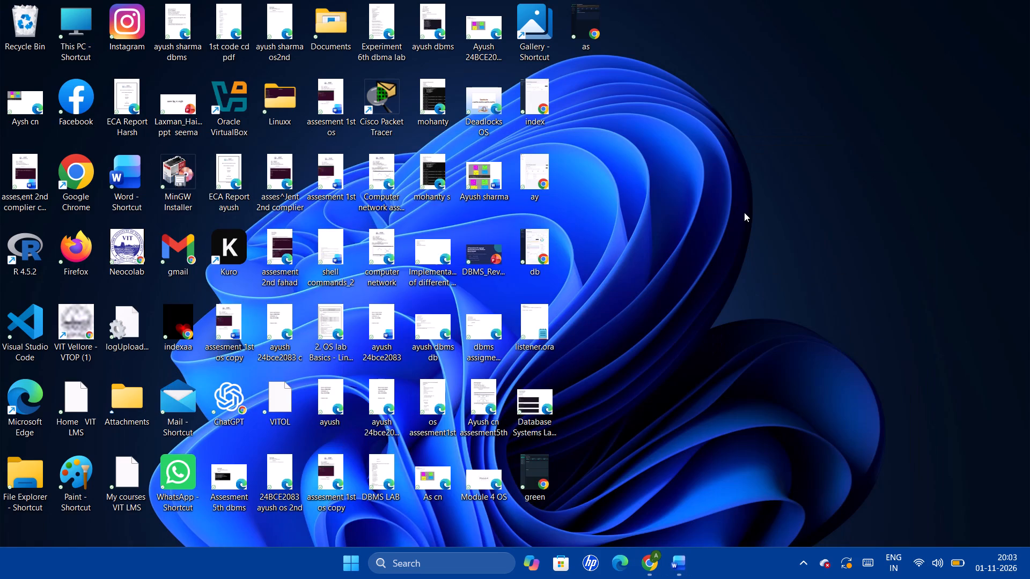
double_click(744, 212)
double_click(18, 472)
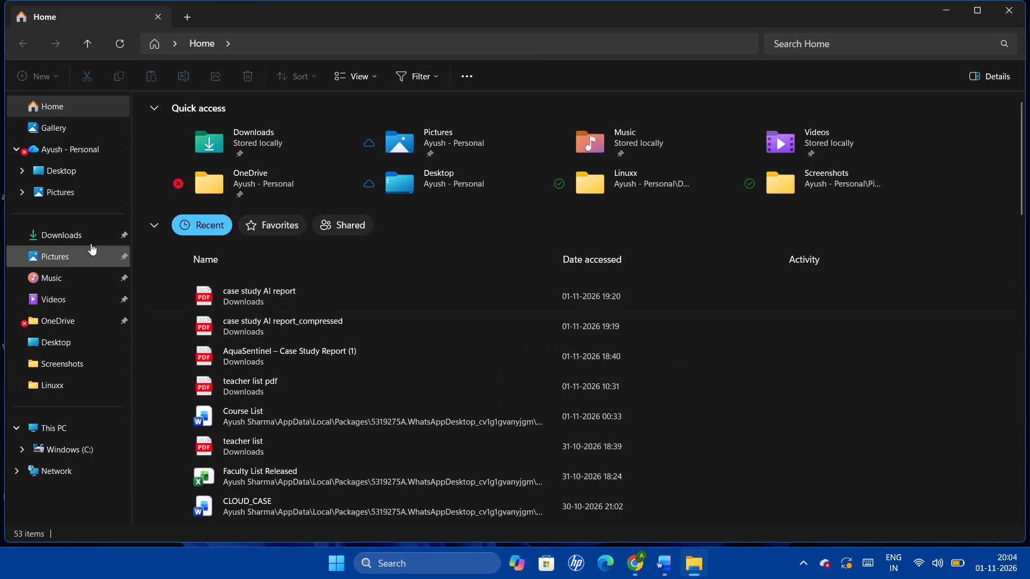
left_click(85, 237)
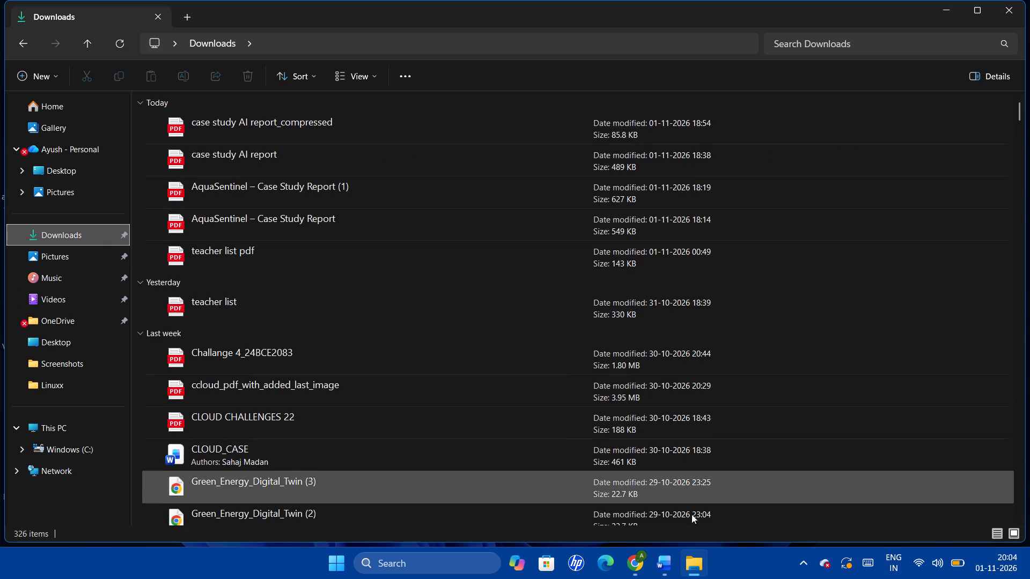
Switch back to Chrome and save a copy of Operating Systems Lab Submission 1 as a PDF in the Downloads folder.
left_click(639, 554)
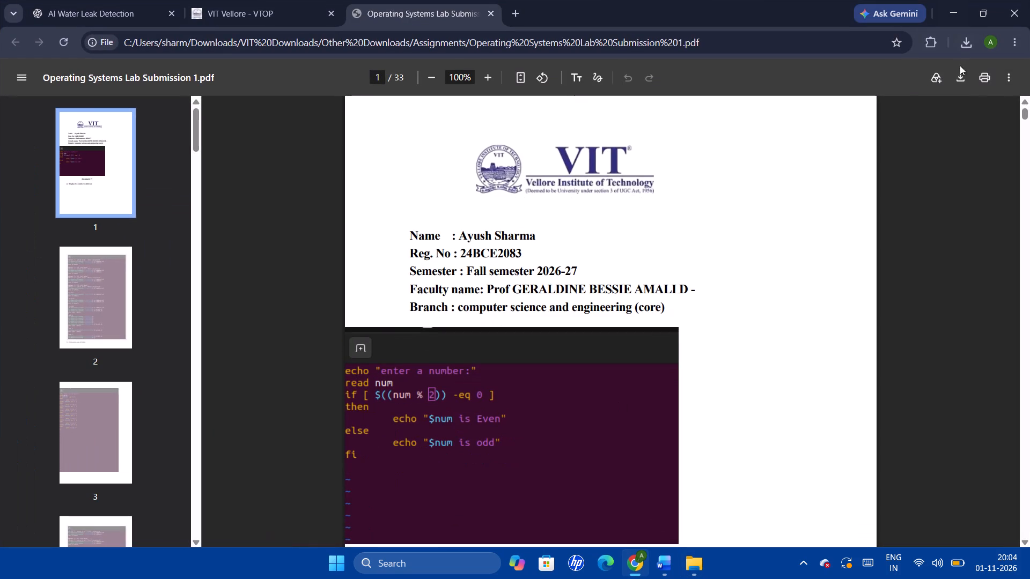
left_click(960, 74)
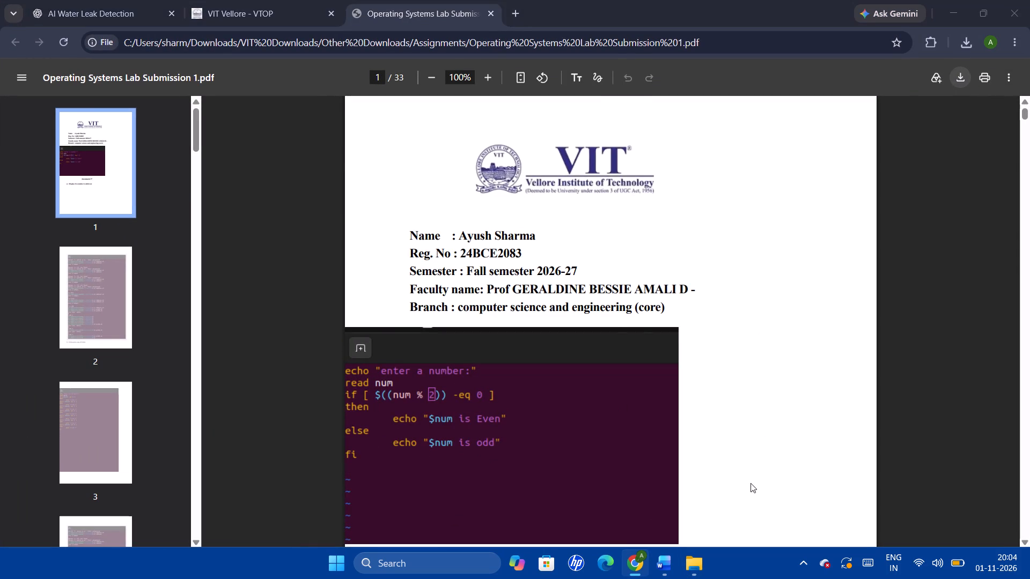
left_click(69, 175)
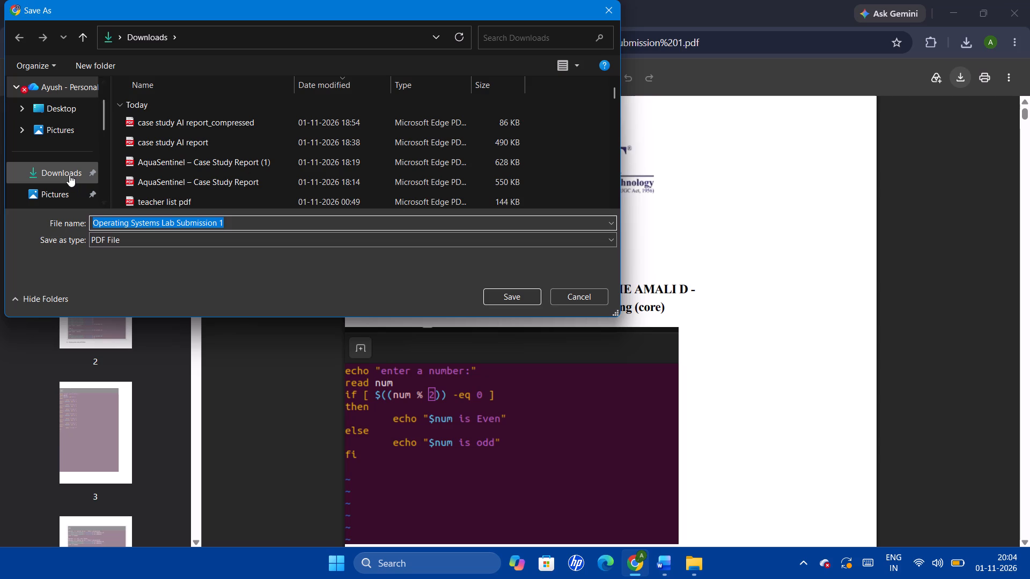
left_click(520, 294)
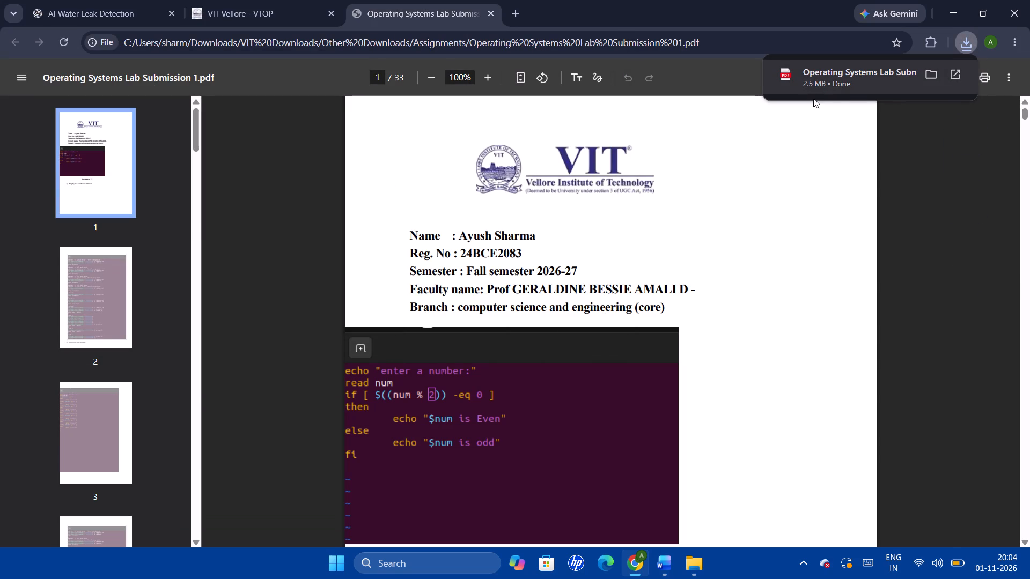
Open Operating Systems Lab Submission 1 in Microsoft Edge from File Explorer's recent files.
left_click(690, 559)
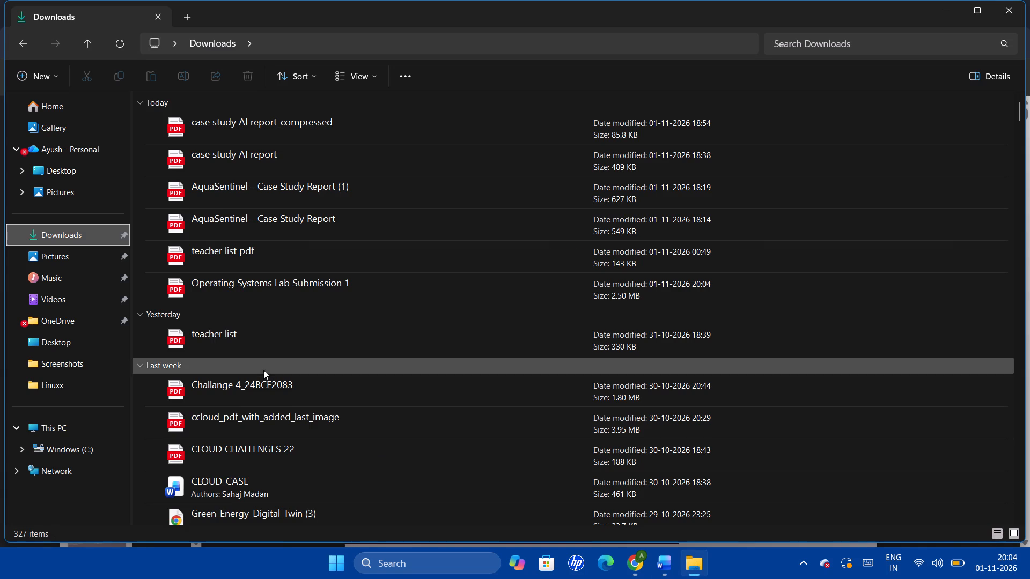
left_click(50, 106)
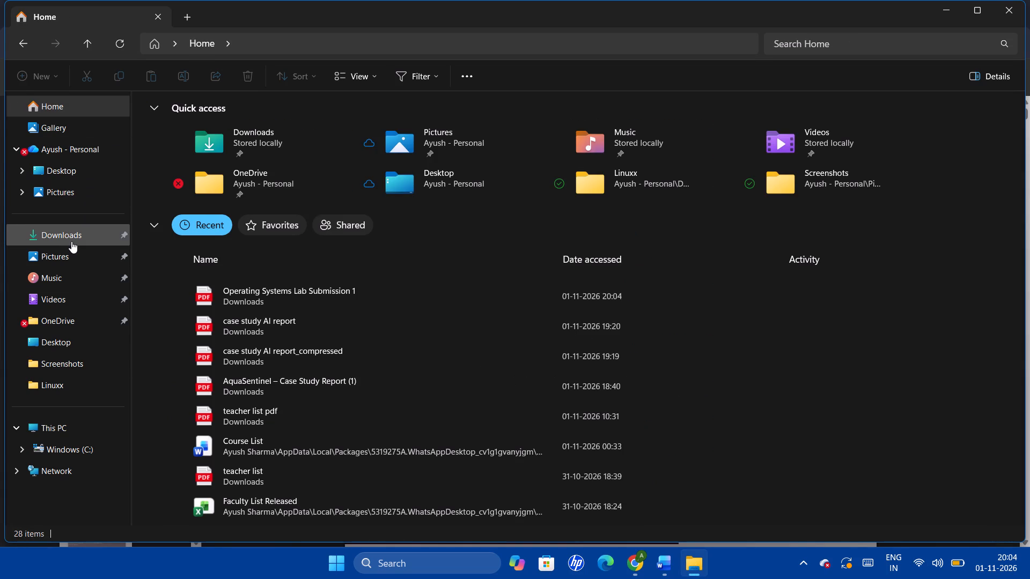
left_click(245, 284)
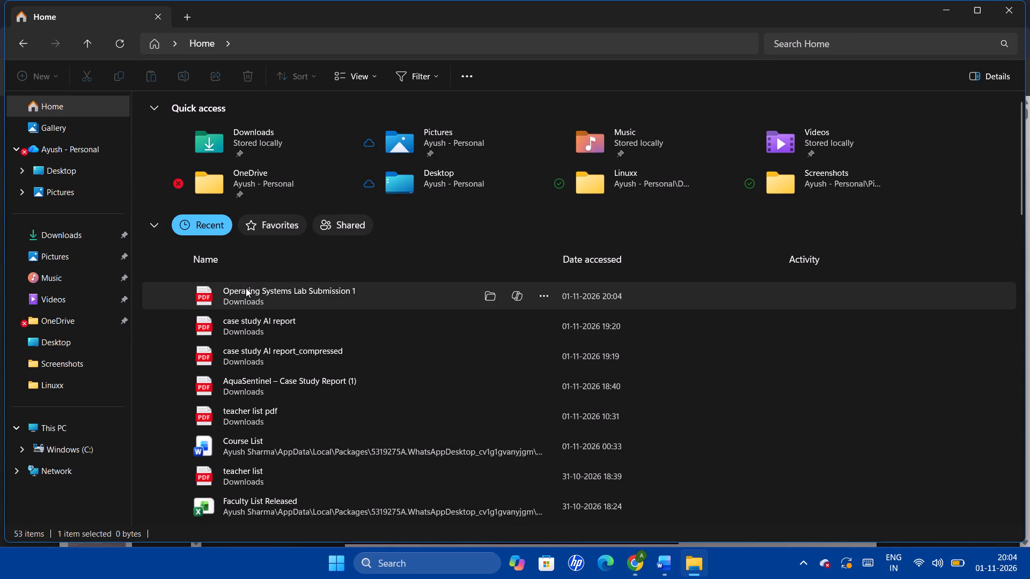
right_click(246, 288)
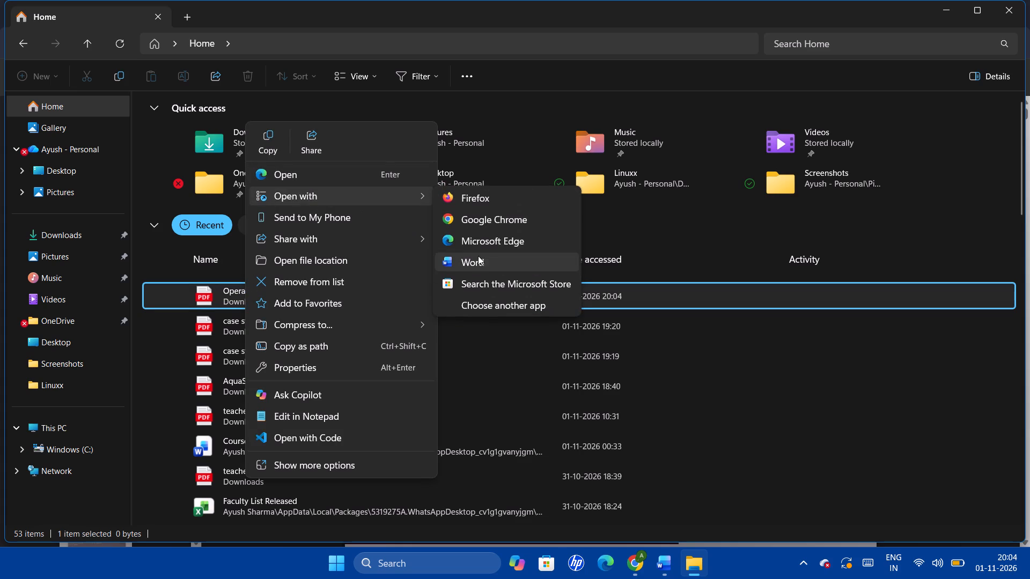
left_click(483, 244)
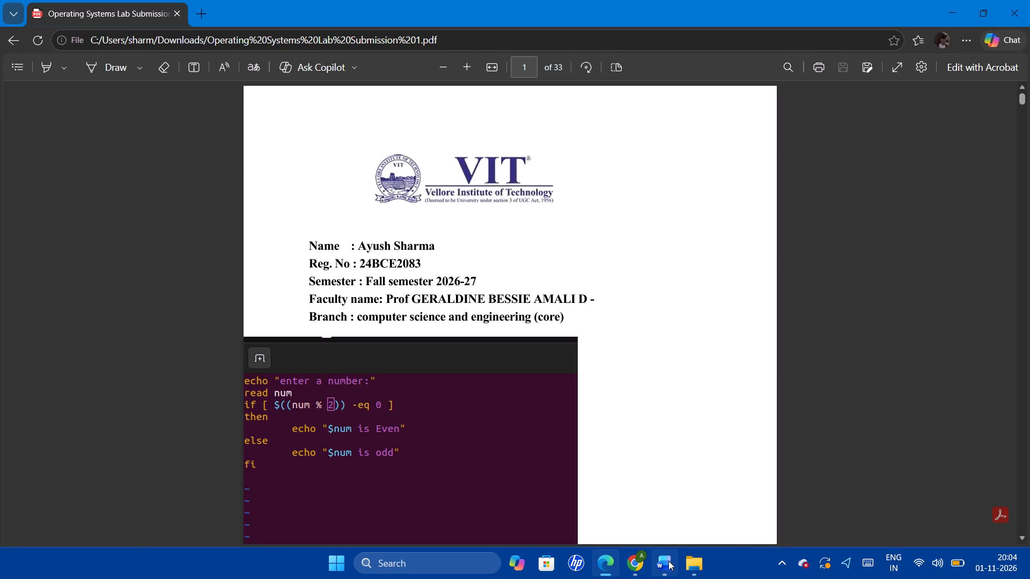
Return to File Explorer and open the recent Operating Systems Lab Submission 1 PDF in Word.
left_click(688, 563)
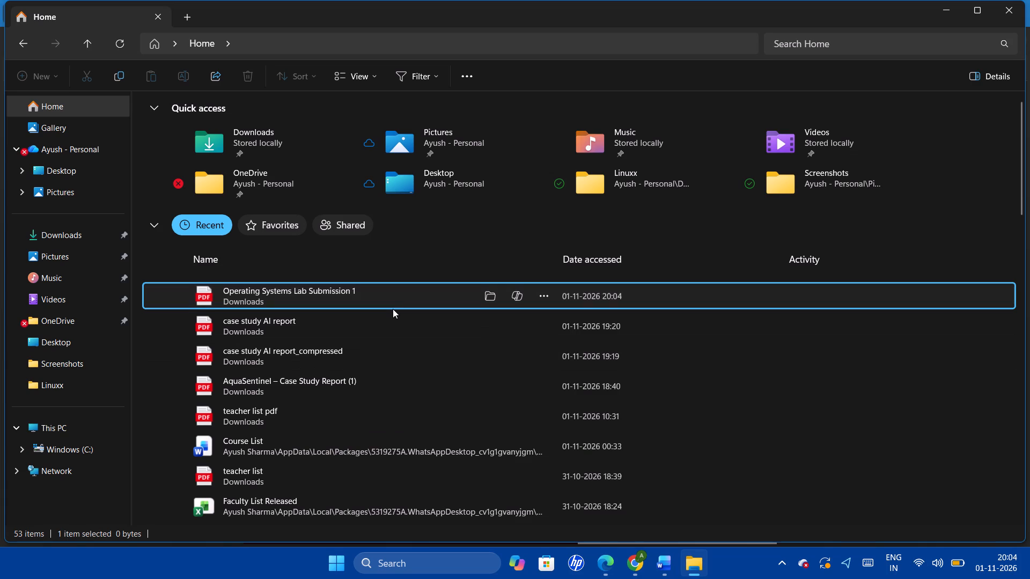
right_click(389, 296)
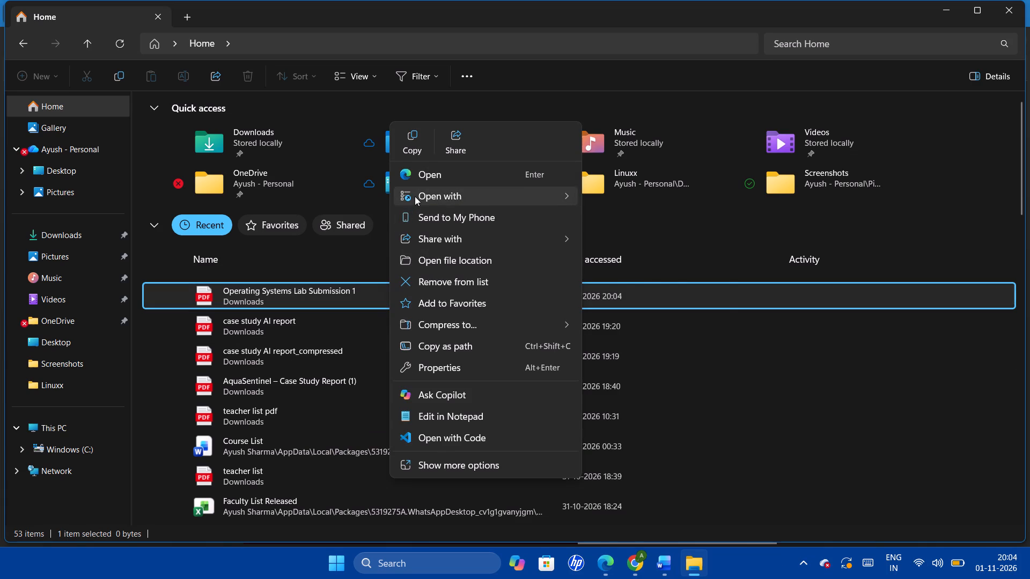
left_click(620, 256)
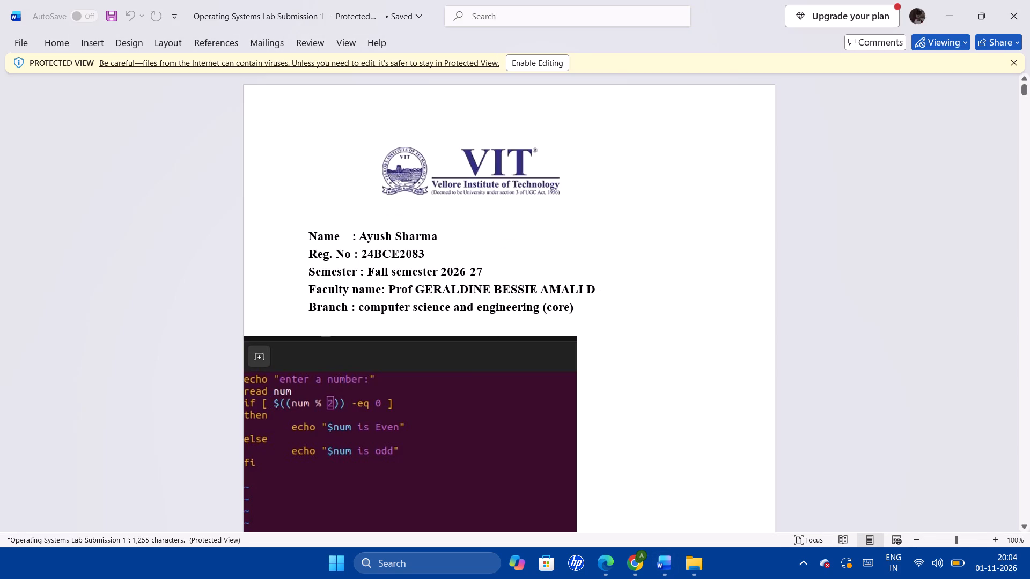
Copy the cover header of the converted submission, from the VIT logo down through the Branch line.
left_click_drag(380, 176, 573, 242)
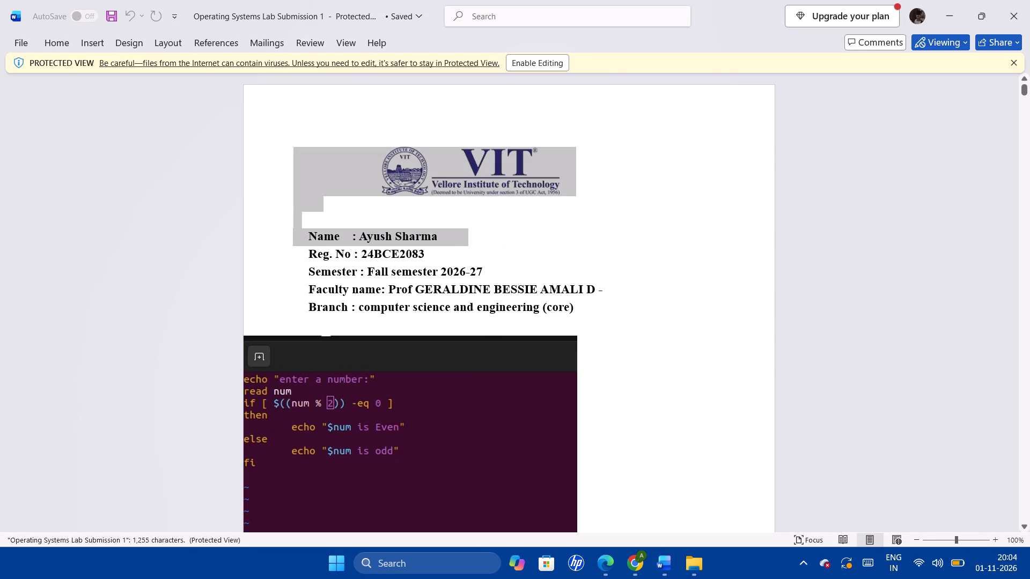
left_click_drag(573, 242, 594, 317)
key("ctrl+c")
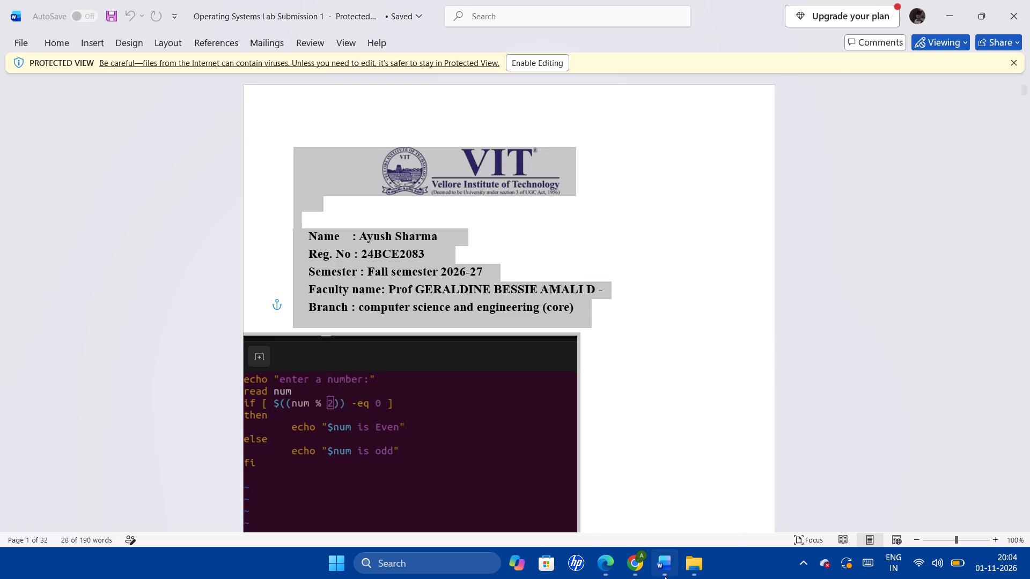
Minimise the open windows, start a new blank Word document from the desktop and maximise its window.
left_click(953, 6)
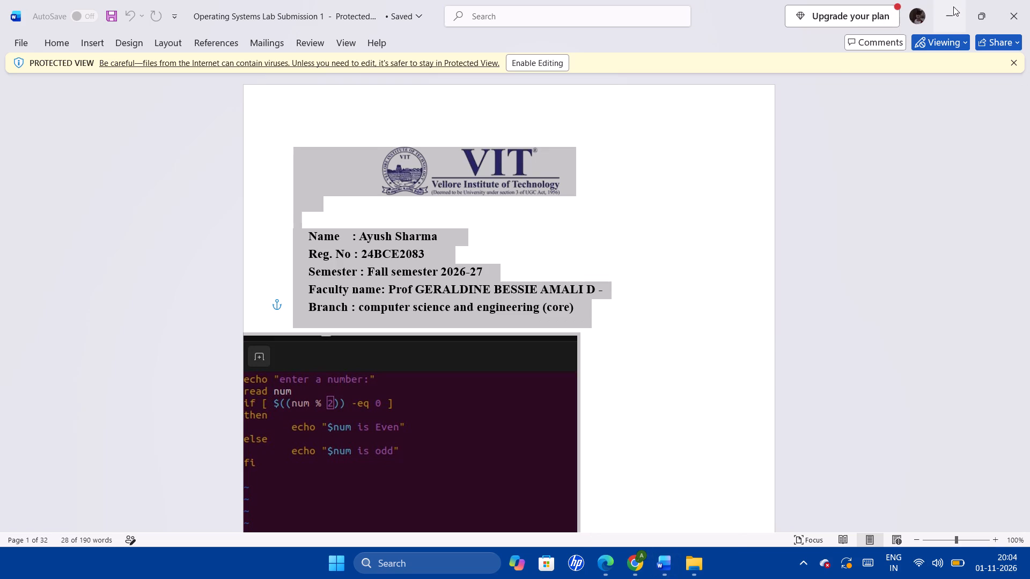
triple_click(953, 6)
left_click(953, 6)
left_click_drag(953, 6, 775, 268)
double_click(775, 268)
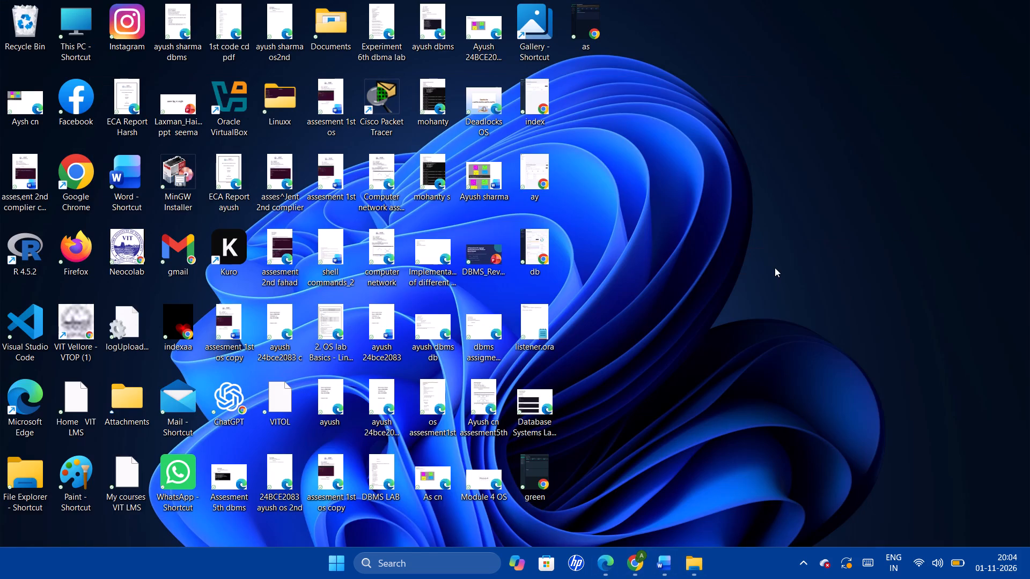
double_click(130, 179)
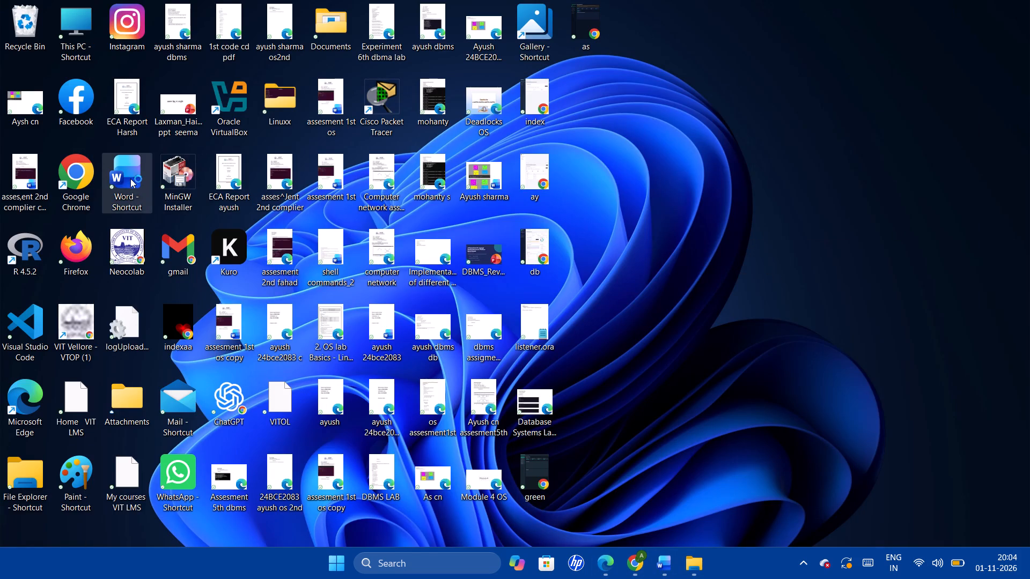
left_click(121, 229)
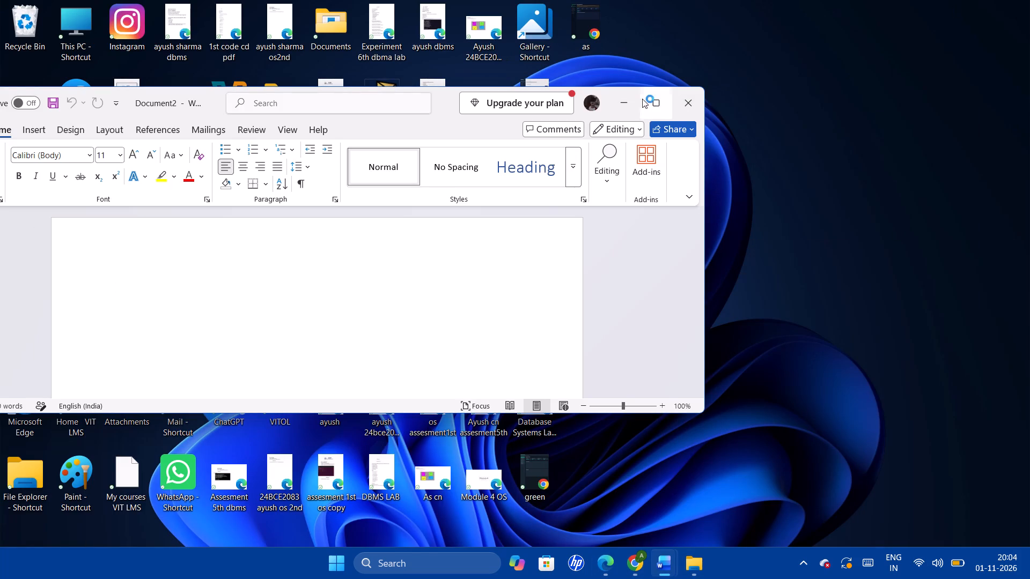
left_click(648, 108)
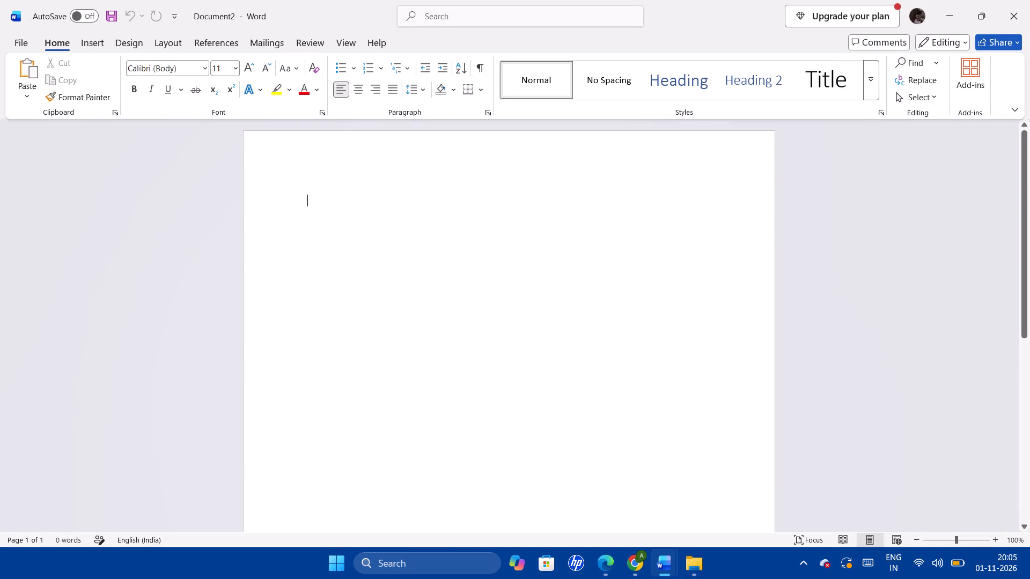
Paste the copied cover header and delete the terminal screenshot between the Faculty name and Branch lines.
key("ctrl+v")
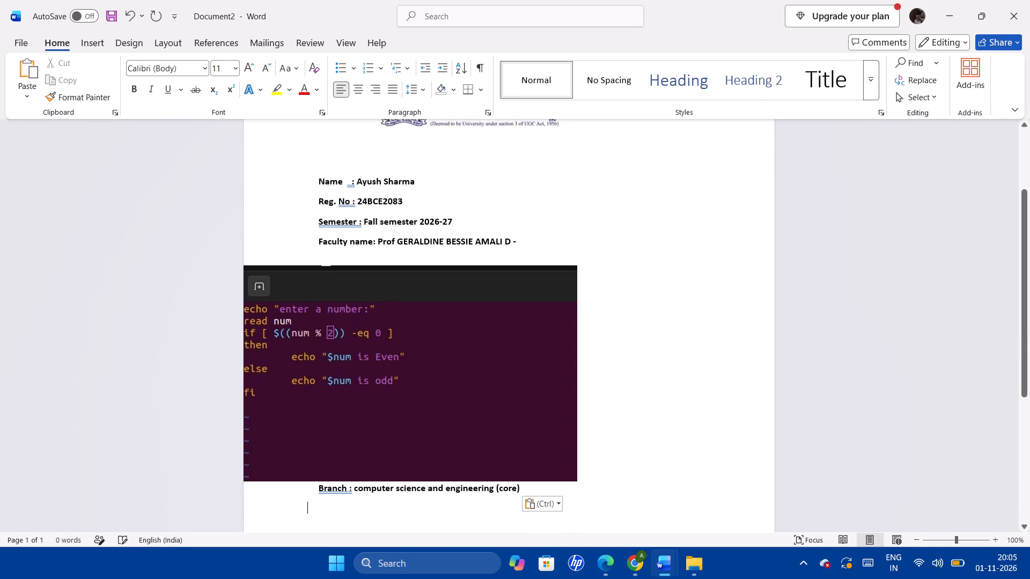
left_click(489, 403)
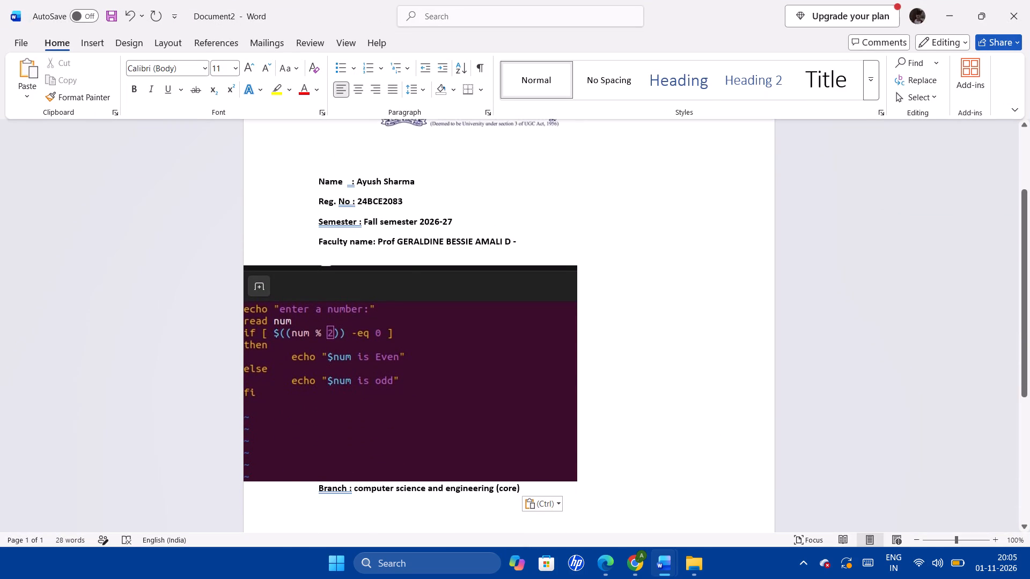
key("BackSpace")
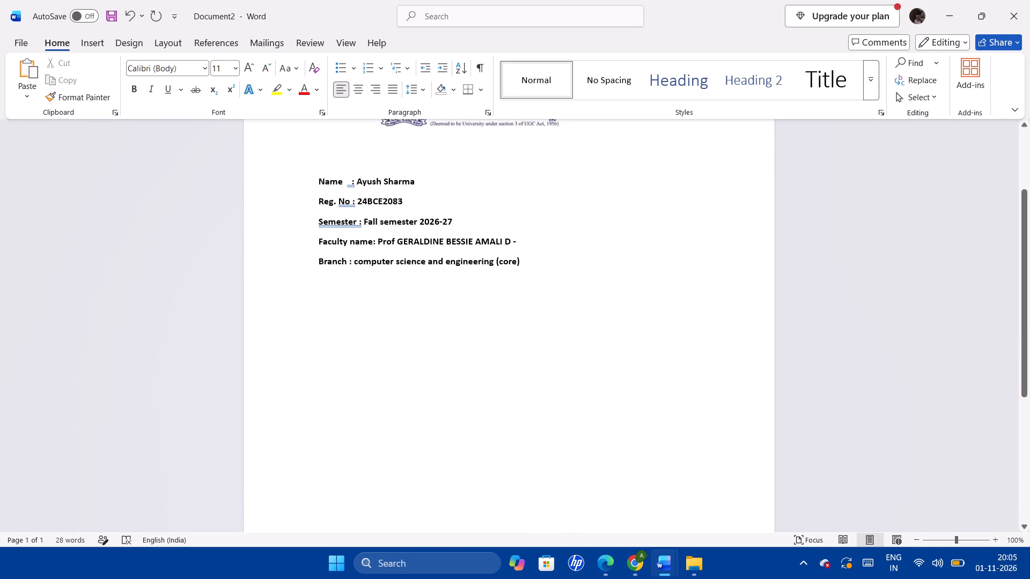
Set the font size of the student details, from the Name line through the Branch line, to 18.
scroll(489, 403, "up", 1)
left_click_drag(308, 295, 506, 387)
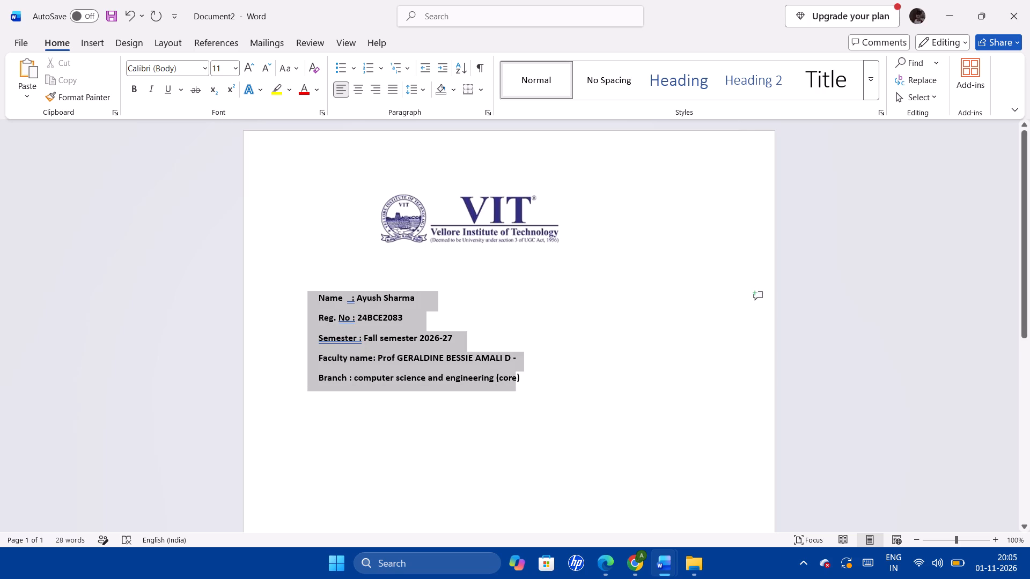
left_click_drag(506, 387, 519, 387)
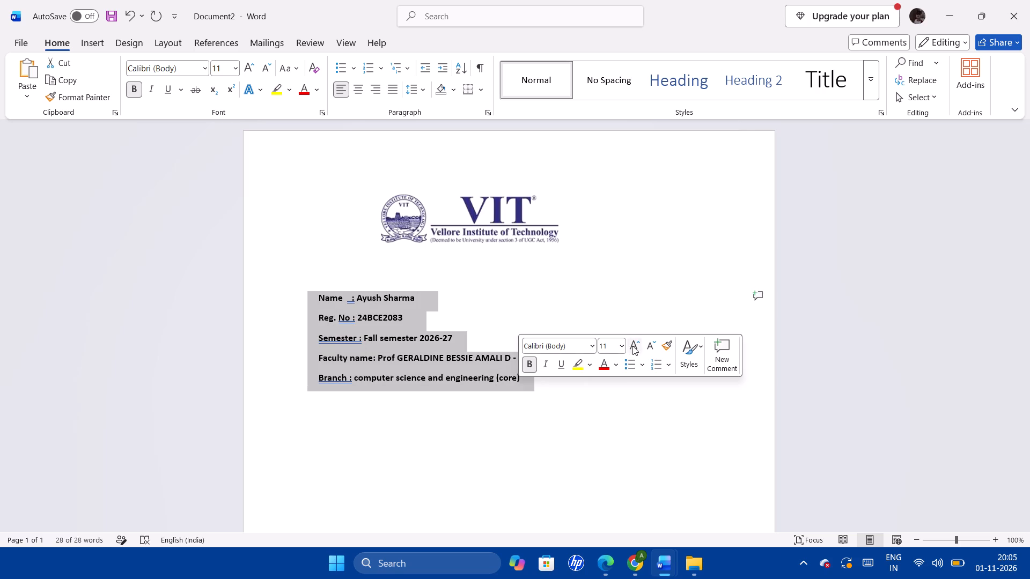
left_click(621, 346)
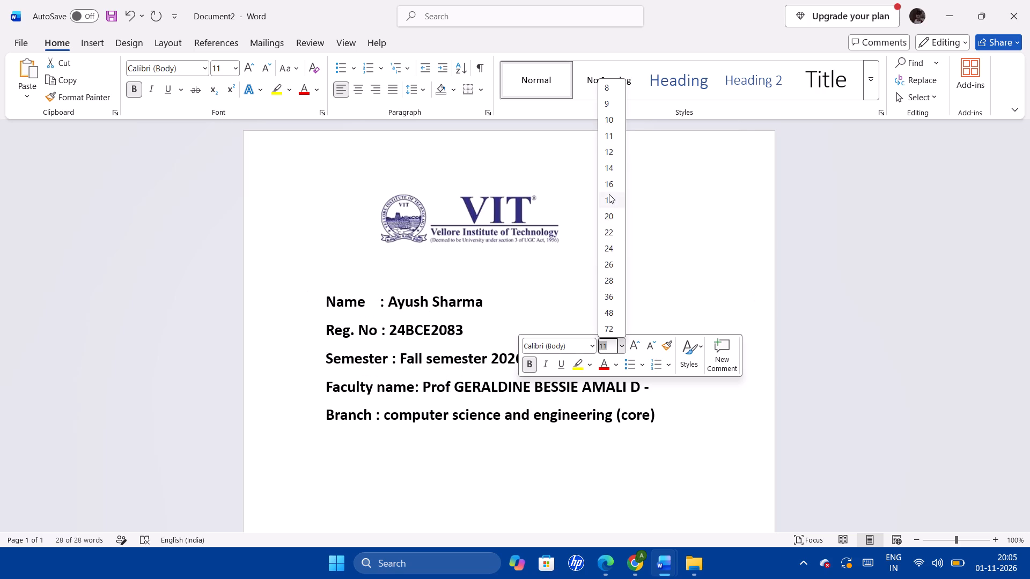
left_click(609, 204)
Add the text "Case study-1" on the line below Branch, indented with spaces towards the middle of the page.
left_click(468, 501)
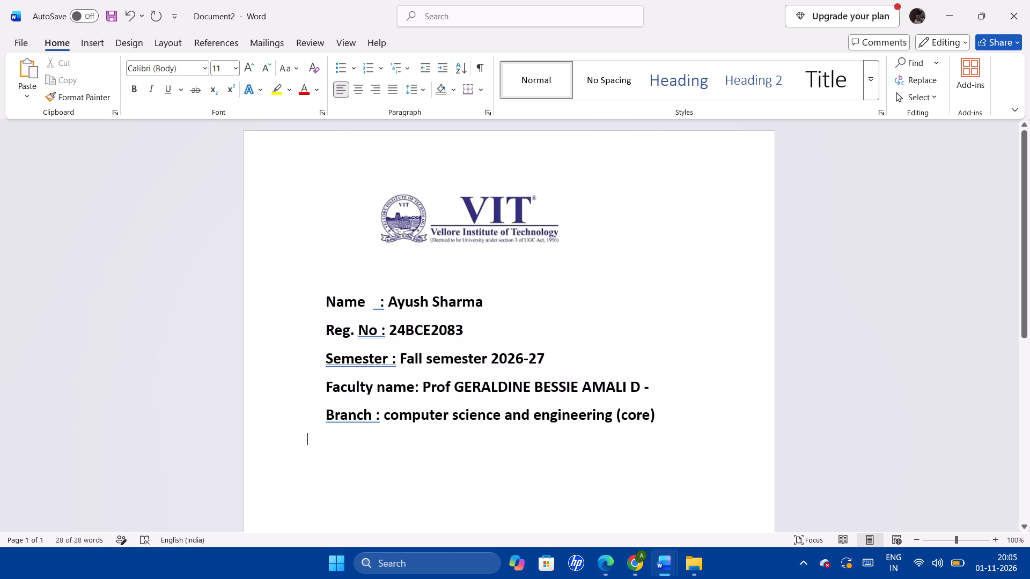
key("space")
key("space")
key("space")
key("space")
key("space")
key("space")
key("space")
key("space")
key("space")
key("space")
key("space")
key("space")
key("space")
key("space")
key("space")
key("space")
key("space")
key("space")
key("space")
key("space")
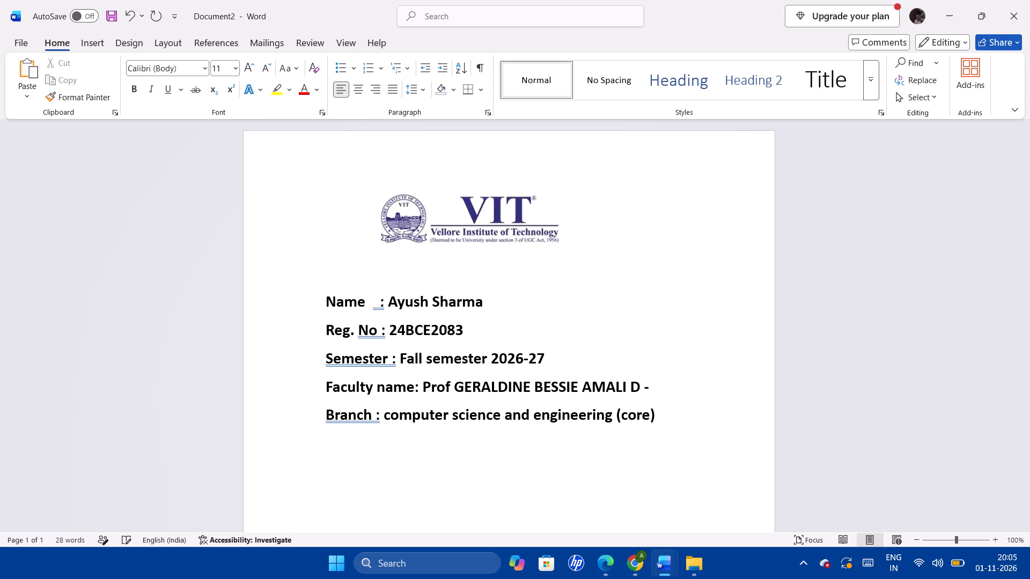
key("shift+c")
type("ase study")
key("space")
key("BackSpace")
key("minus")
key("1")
Format the "Case study-1" text as bold at font size 18.
left_click_drag(491, 441, 438, 441)
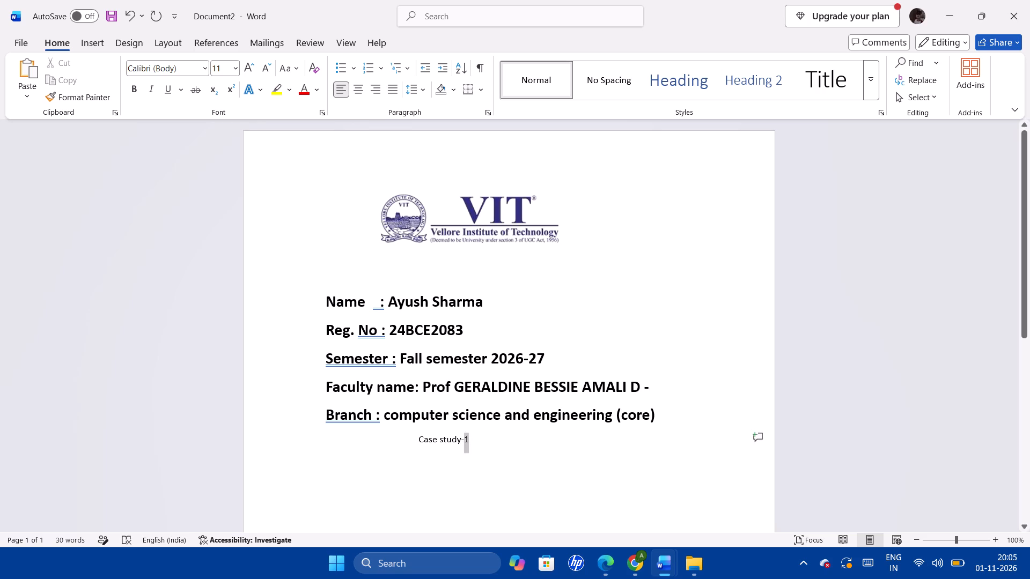
left_click_drag(438, 441, 401, 432)
left_click(418, 437)
left_click_drag(418, 437, 446, 441)
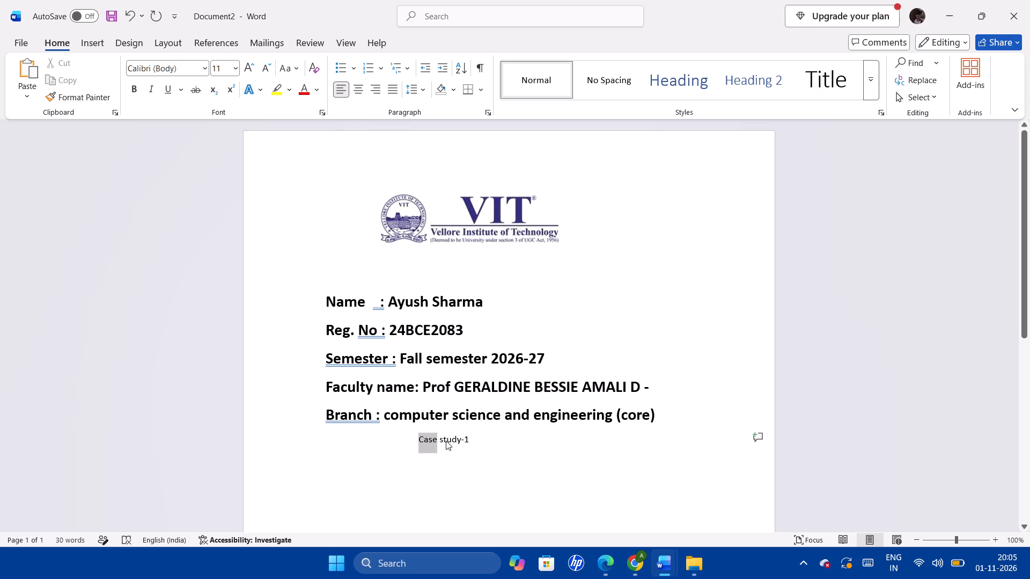
left_click_drag(446, 441, 480, 445)
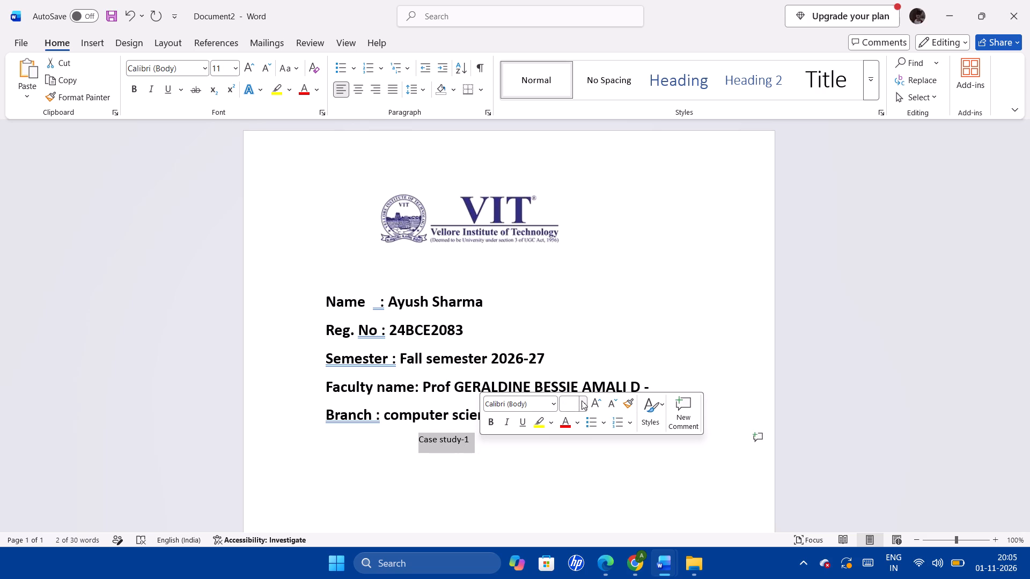
left_click(582, 400)
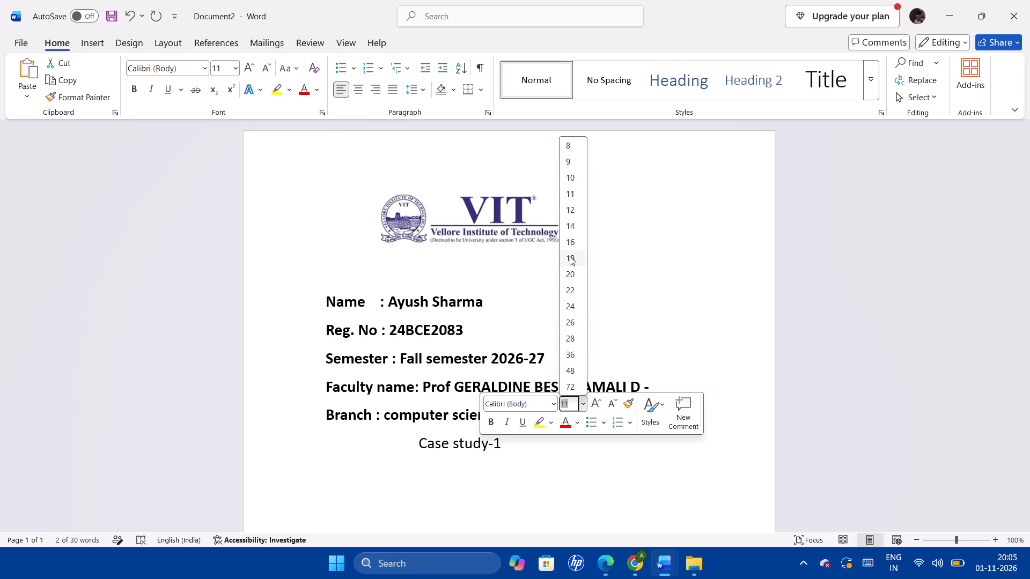
left_click(570, 256)
left_click(485, 426)
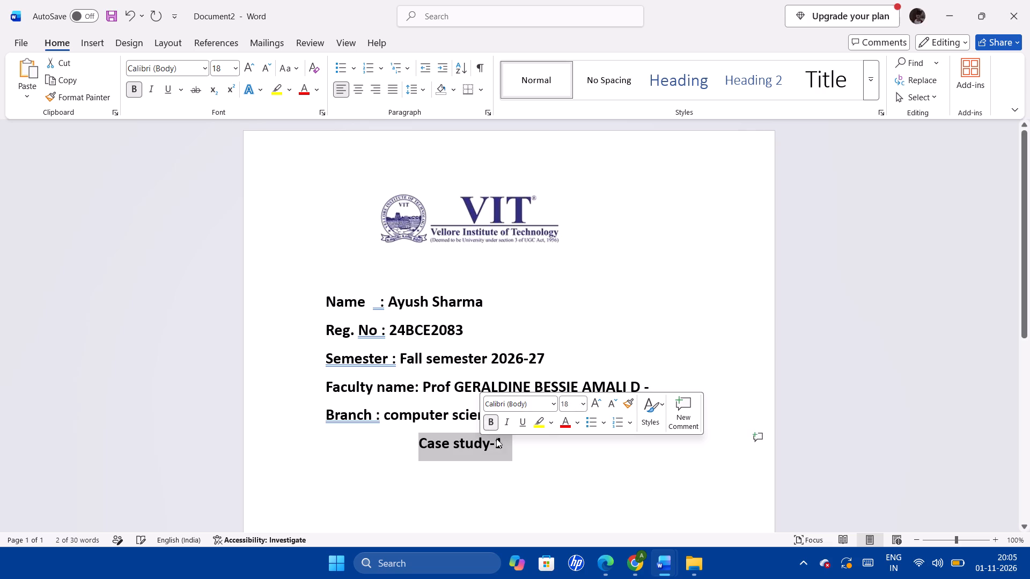
Start a new line below "Case study-1" and enter the label "Topic:".
left_click(532, 456)
key("Return")
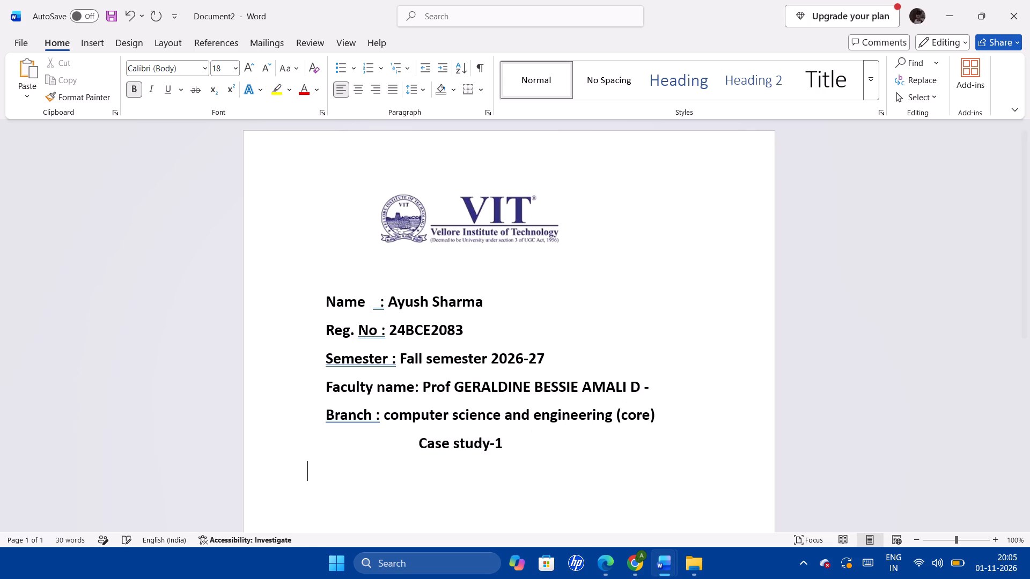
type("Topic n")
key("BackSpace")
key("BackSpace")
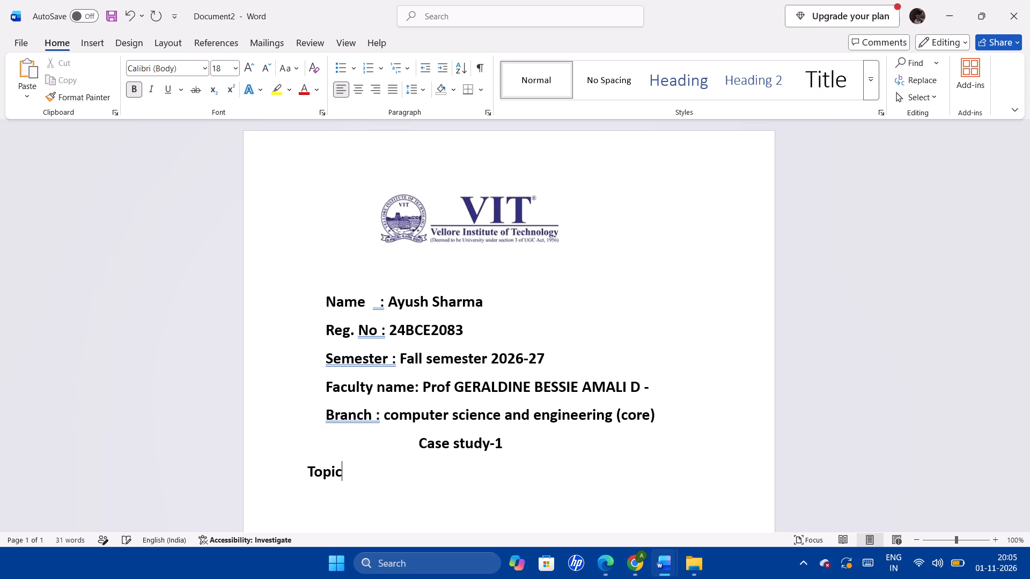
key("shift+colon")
scroll(532, 456, "down", 1)
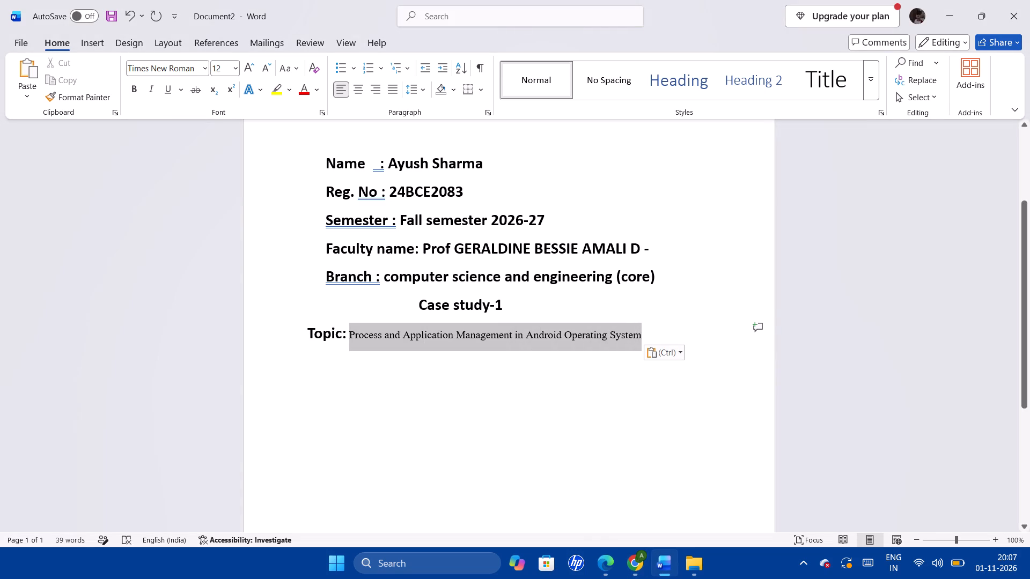
left_click_drag(626, 333, 640, 332)
left_click(651, 311)
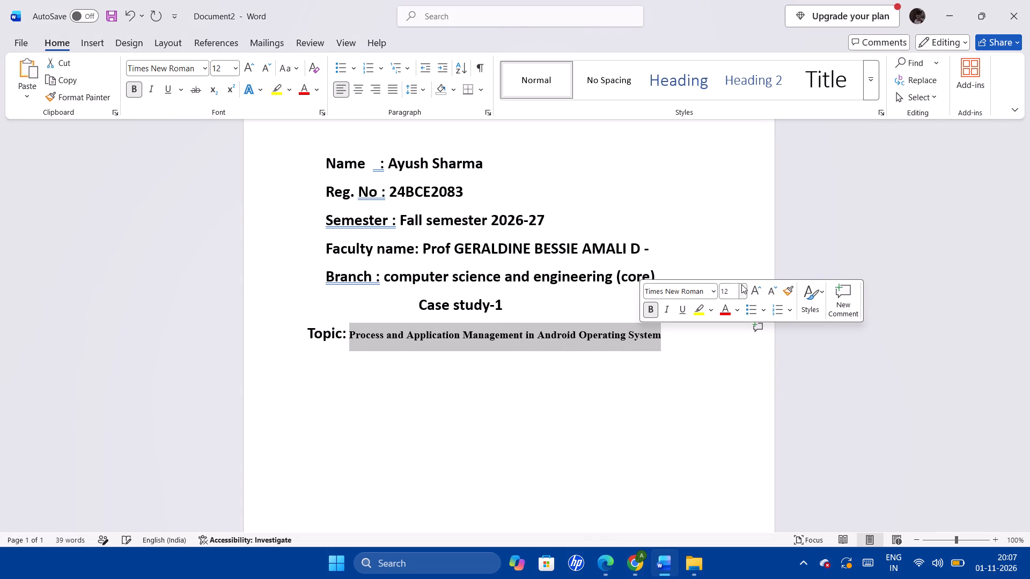
left_click(743, 288)
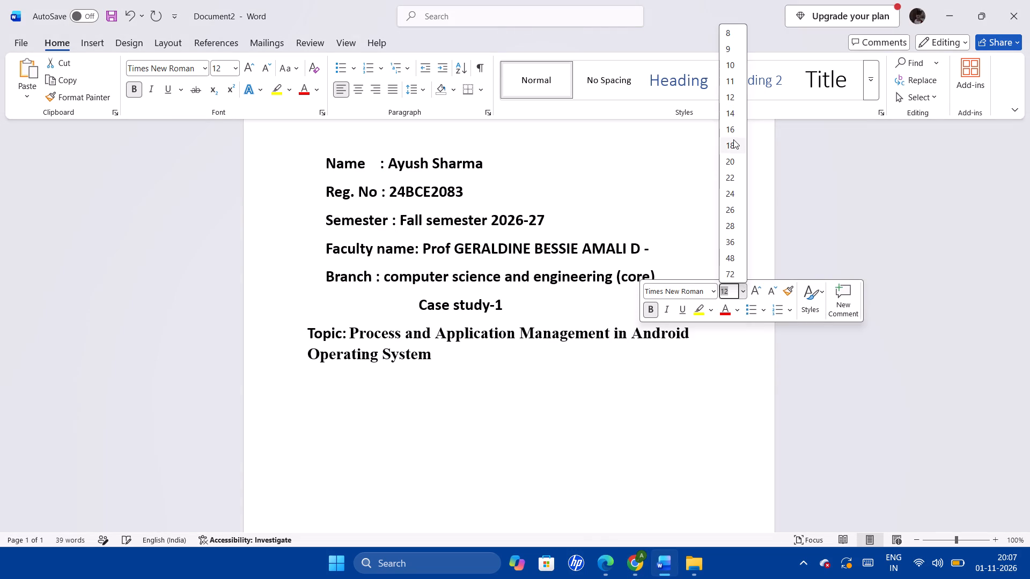
left_click(733, 139)
left_click(678, 395)
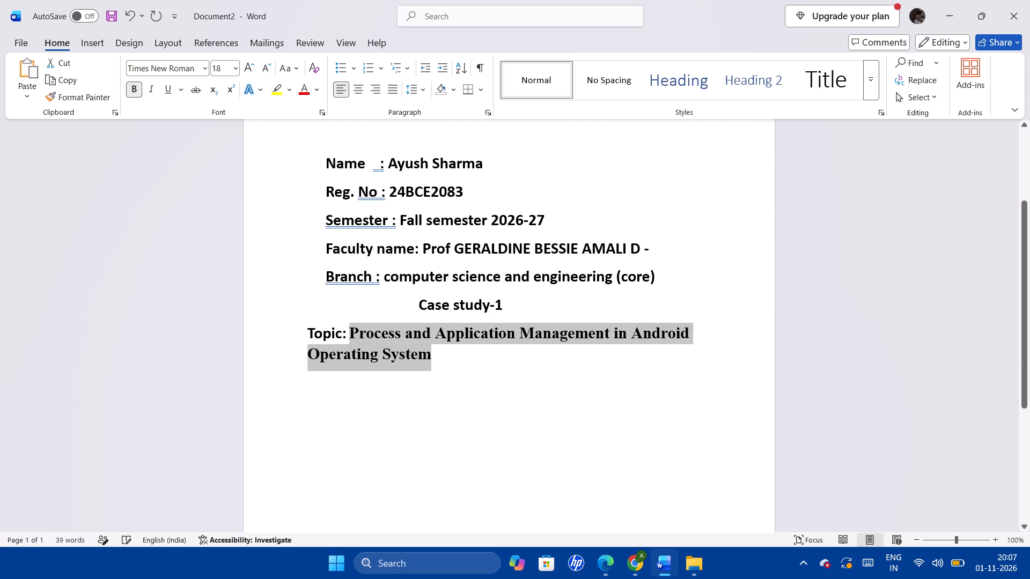
left_click(349, 338)
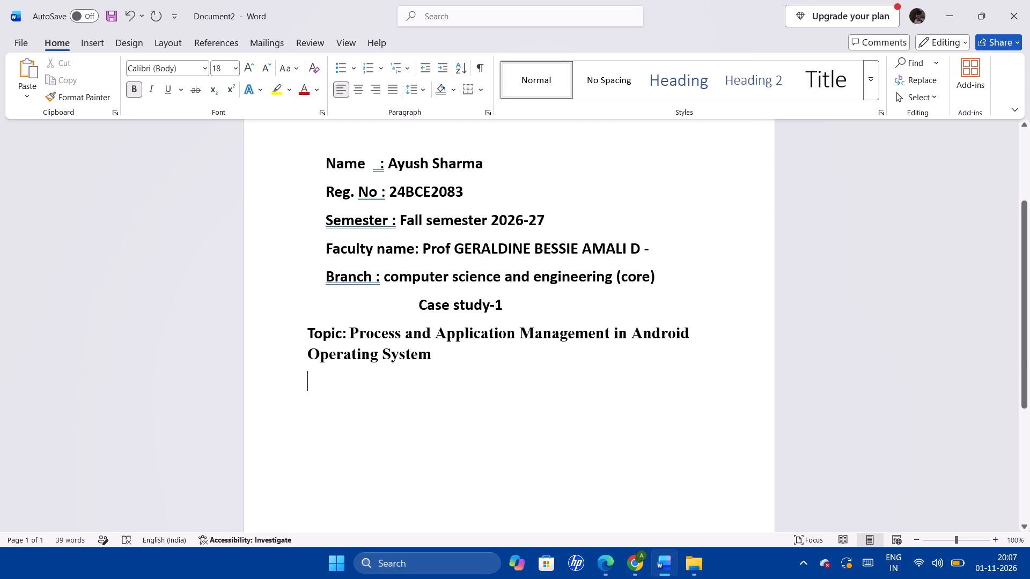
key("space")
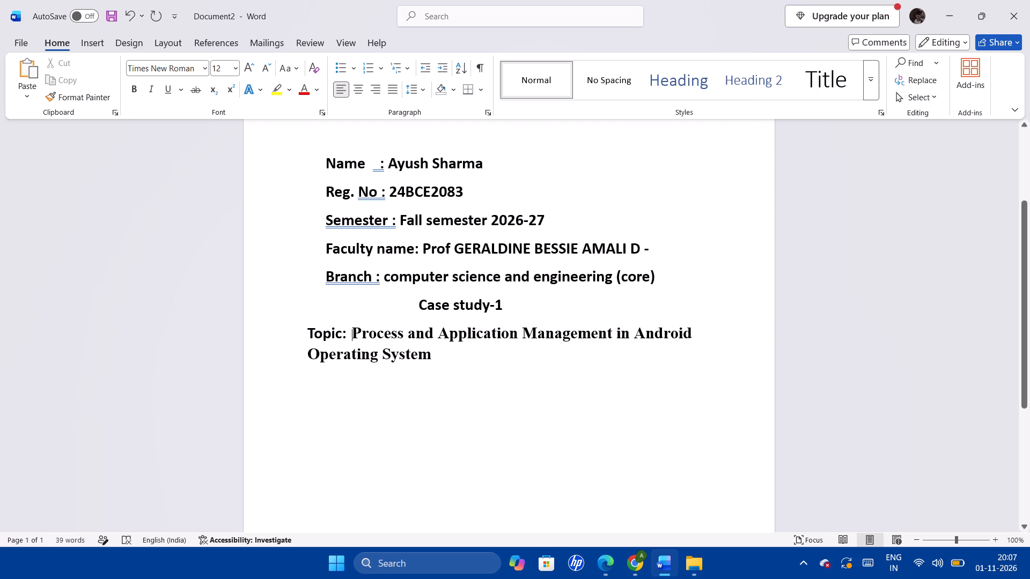
Leave a blank line below the topic and add an indented "Team members" heading, two tab stops in.
left_click(442, 360)
key("Return")
key("Return")
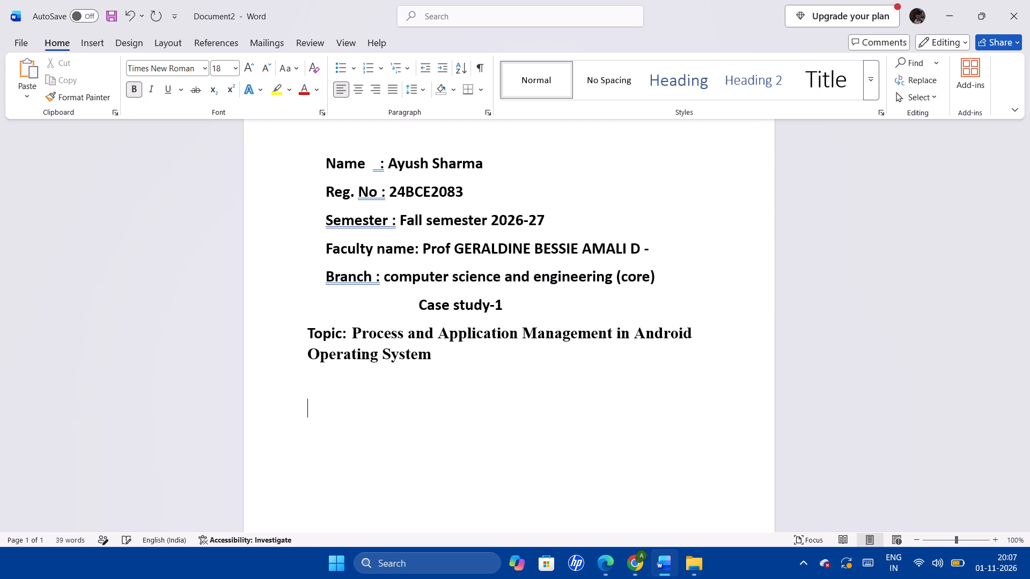
key("Tab")
key("Tab")
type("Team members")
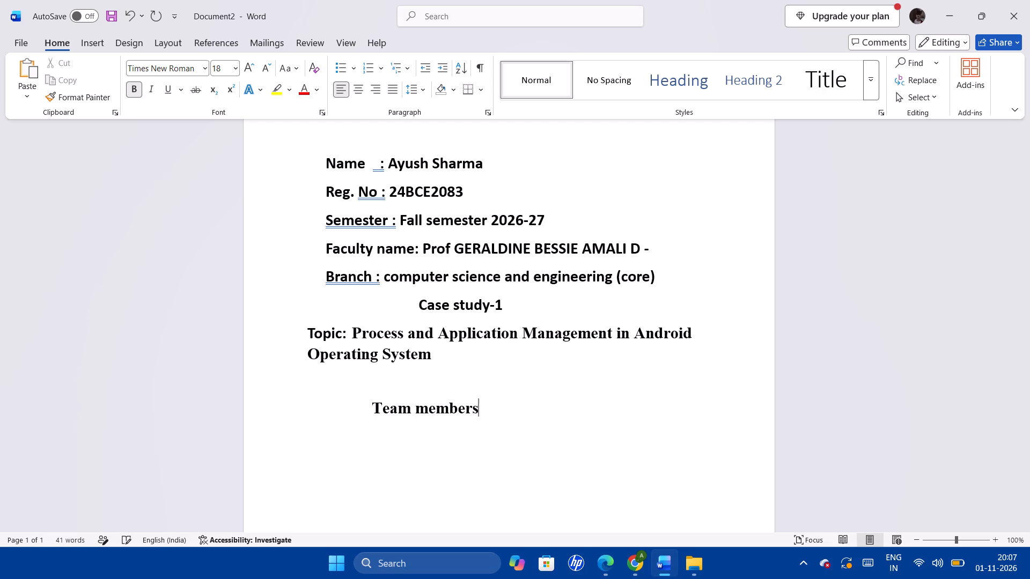
Add the first team member's line under the heading, with "Name:", the student's name, "Reg no." and the registration number.
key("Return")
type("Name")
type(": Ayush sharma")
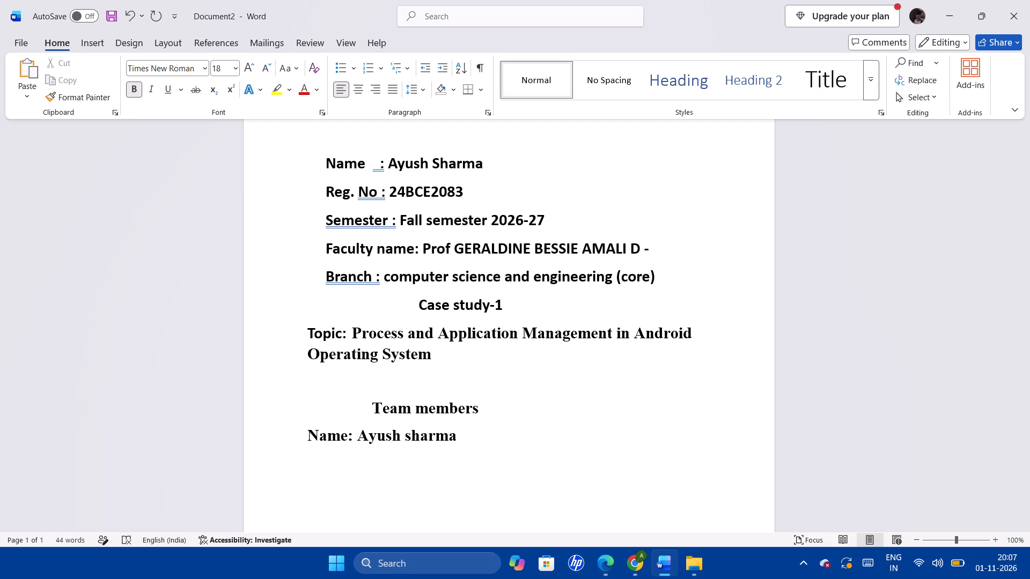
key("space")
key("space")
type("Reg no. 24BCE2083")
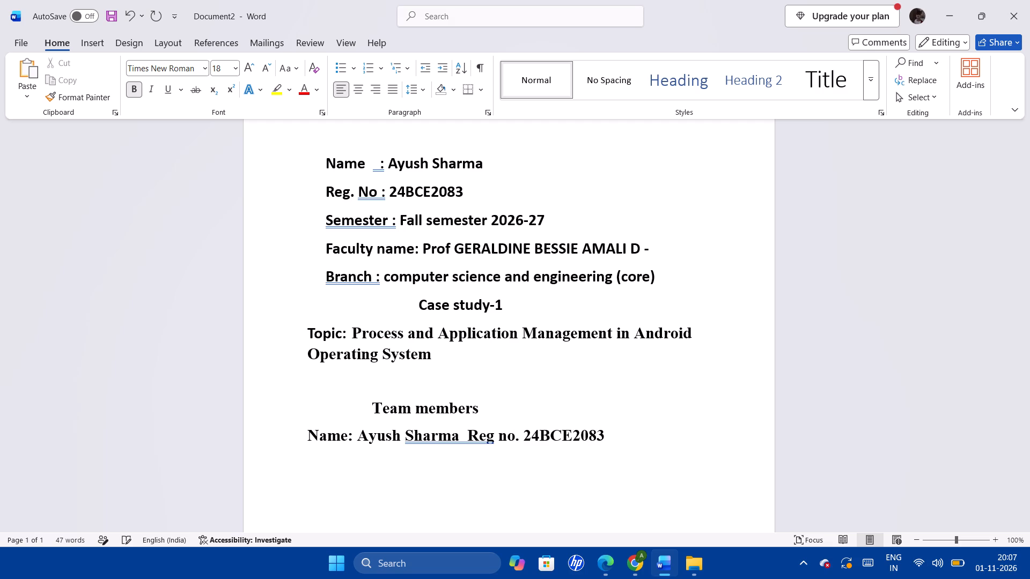
Start a second team member line with "Name:" followed by the second member's name.
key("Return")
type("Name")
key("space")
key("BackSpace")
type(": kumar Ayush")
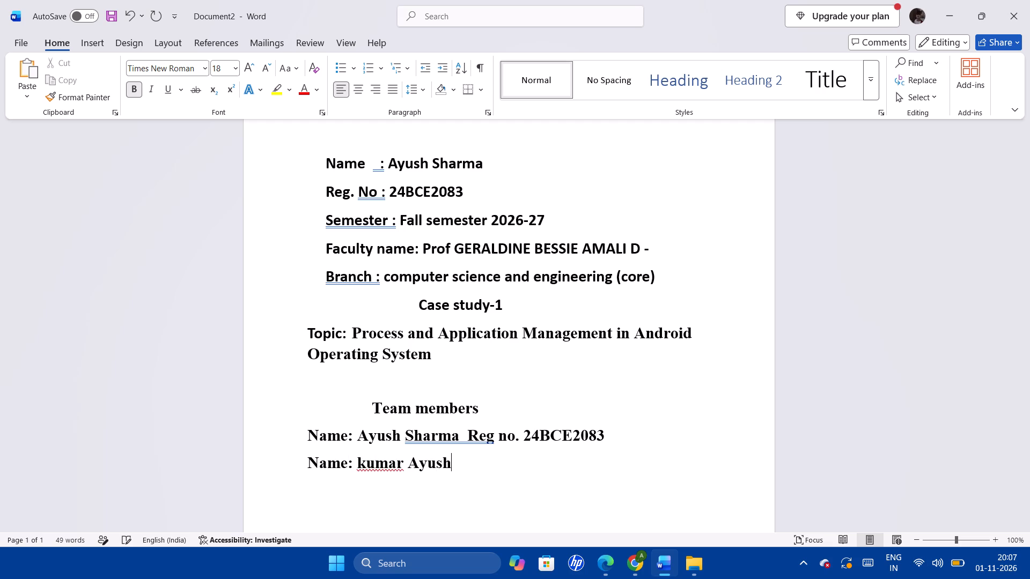
Add "Reg no." and the registration number's opening characters after the second member's name, spaced well apart, and leave one empty line below.
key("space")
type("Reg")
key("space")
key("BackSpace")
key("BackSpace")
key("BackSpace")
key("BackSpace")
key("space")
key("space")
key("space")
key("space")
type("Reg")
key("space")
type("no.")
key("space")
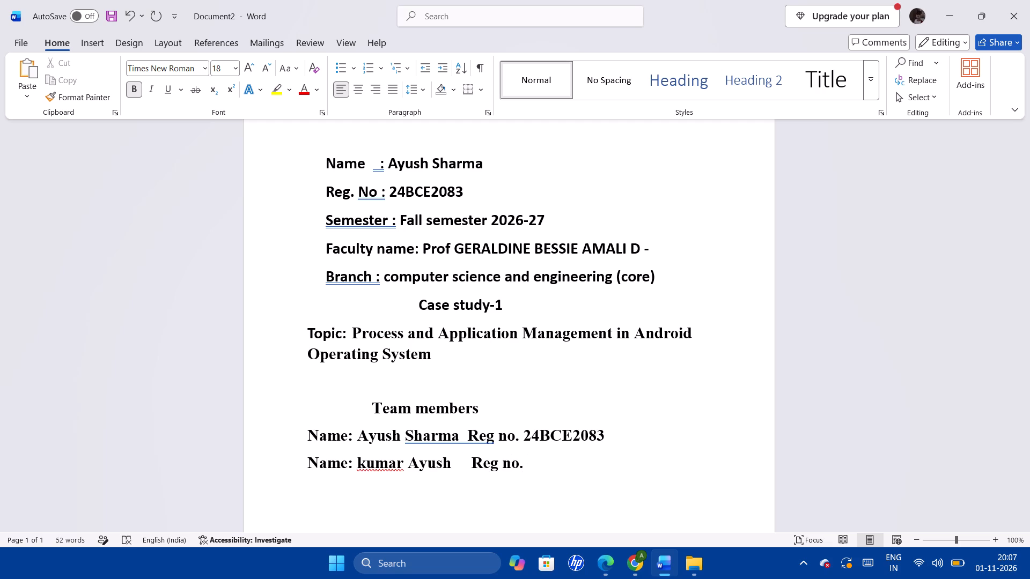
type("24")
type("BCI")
scroll(442, 360, "down", 1)
key("Return")
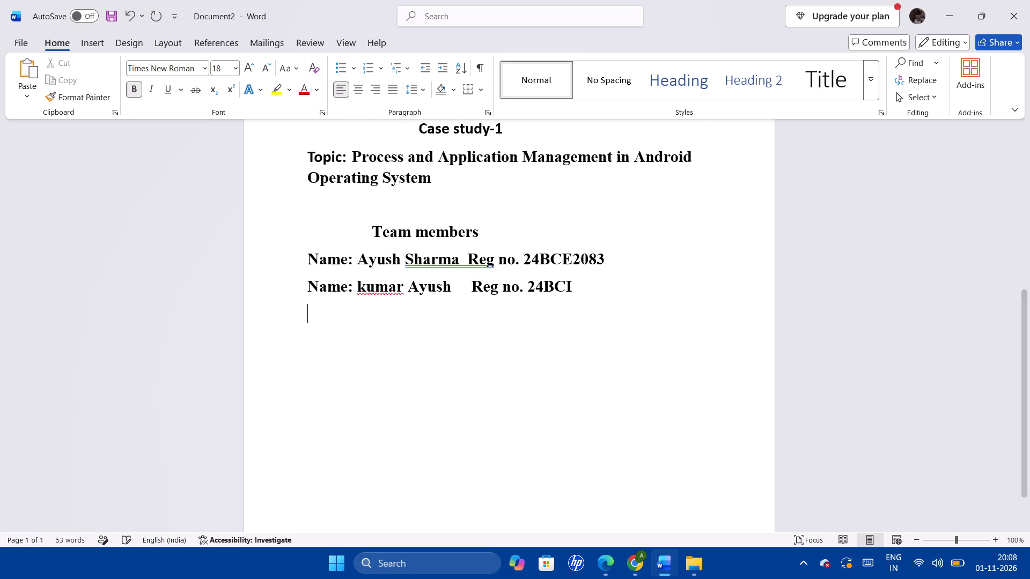
key("Return")
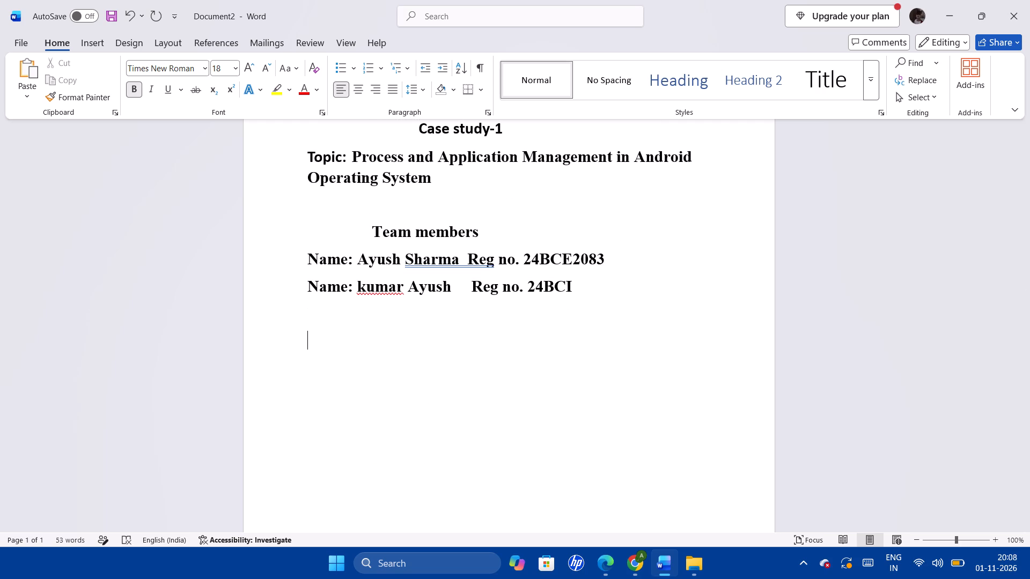
key("BackSpace")
Shift the "Team members" heading further in by four spaces.
left_click(373, 226)
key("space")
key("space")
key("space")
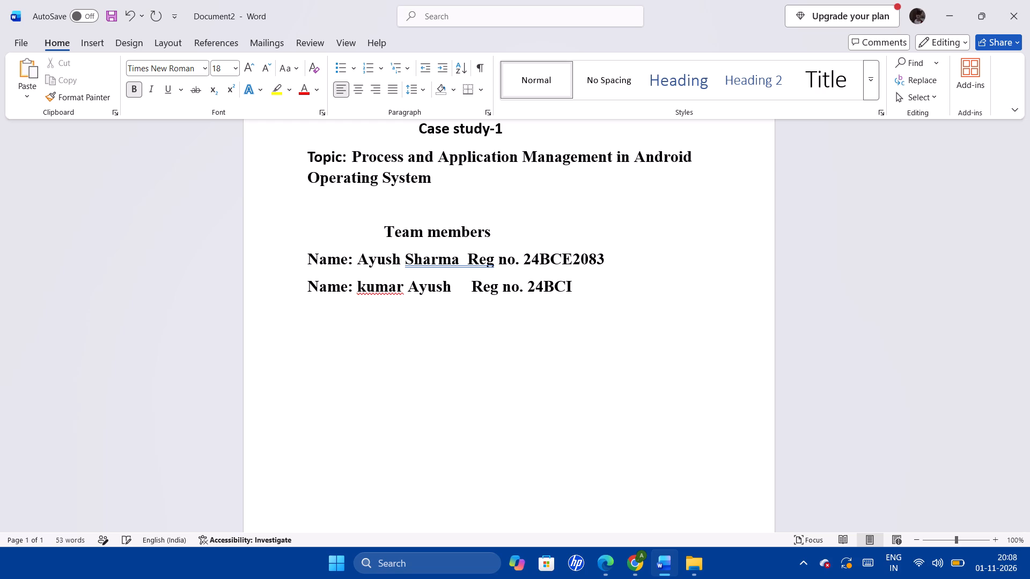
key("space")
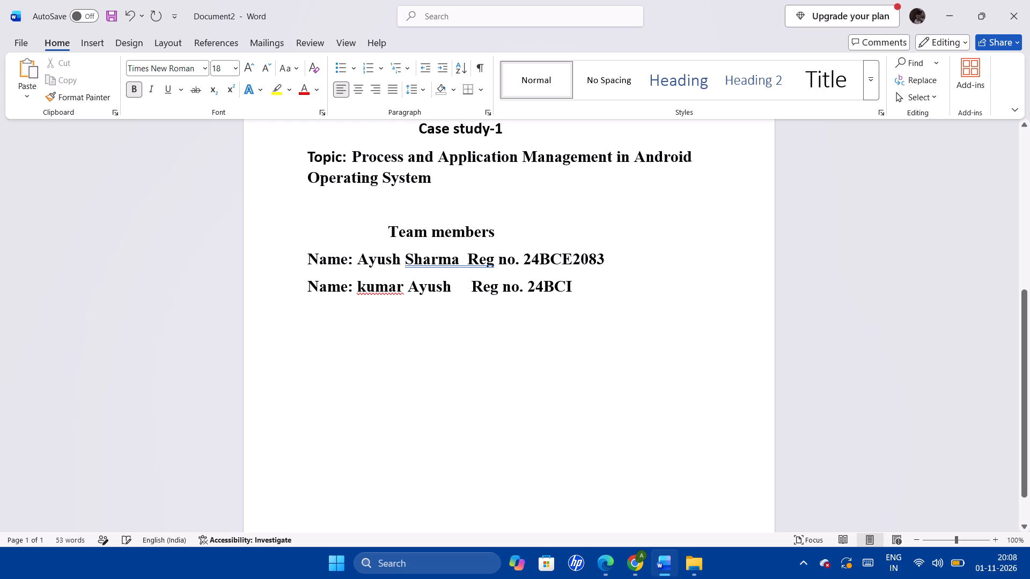
Add the line "1st team member handwritten" below the second member's entry, followed by a new empty line.
left_click(580, 287)
key("Return")
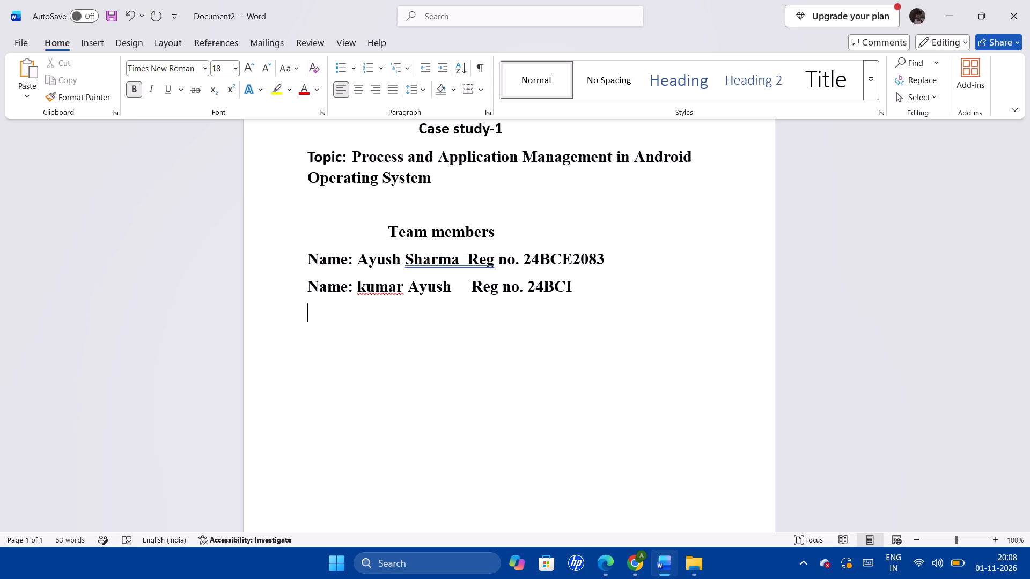
key("shift+exclam")
key("BackSpace")
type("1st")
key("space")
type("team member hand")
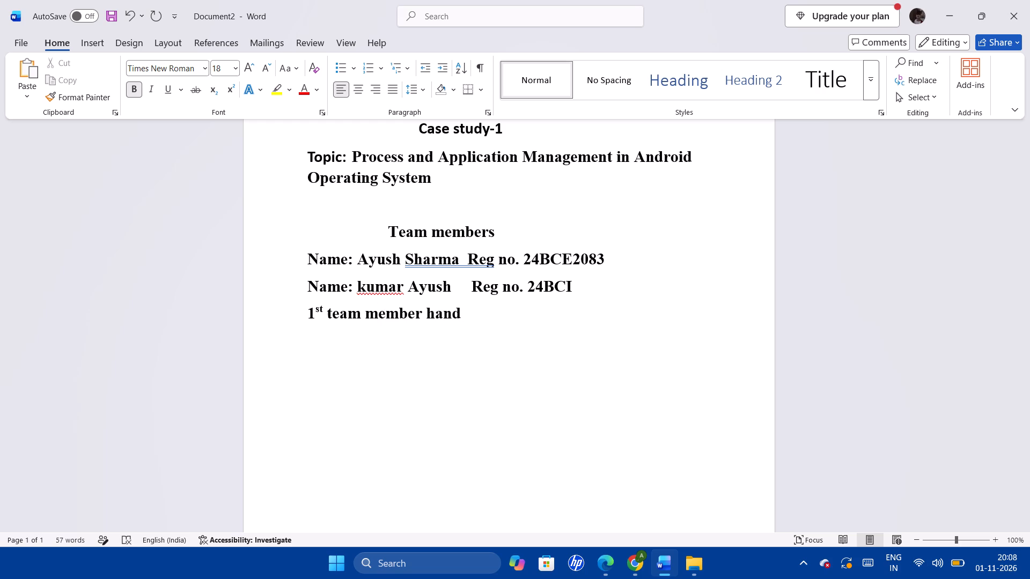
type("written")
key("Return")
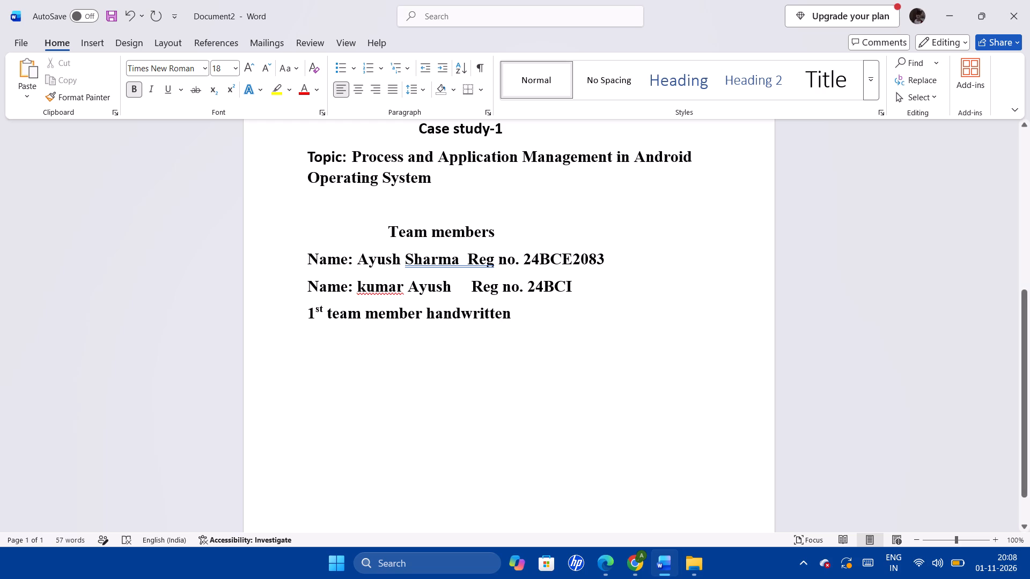
Minimise the Word and Chrome windows to reach the desktop.
left_click(943, 5)
left_click(943, 5)
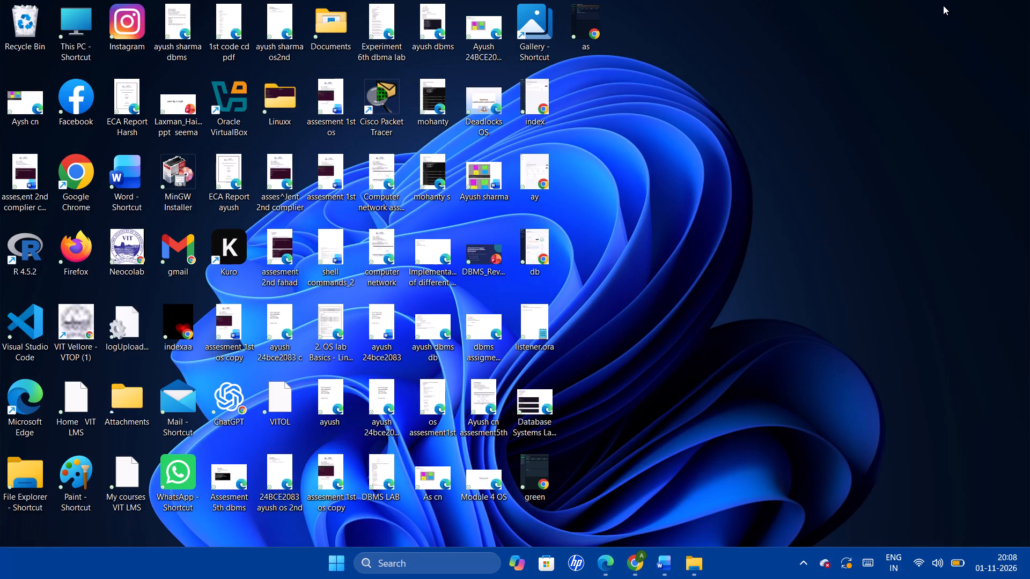
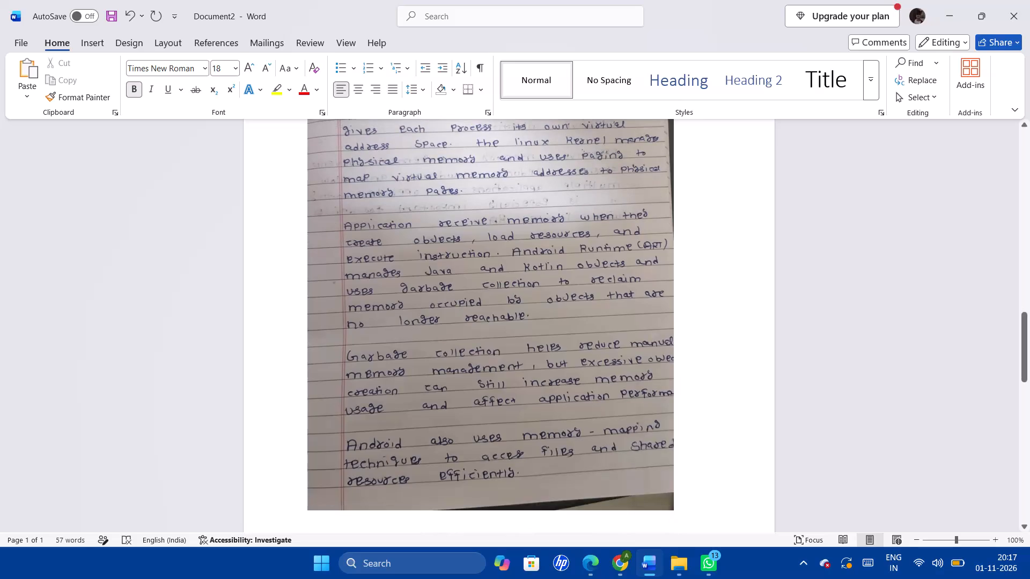
Delete the inserted photo of the handwritten "Memory Management" notes page below the "1st team member handwritten" line.
scroll(479, 412, "up", 2)
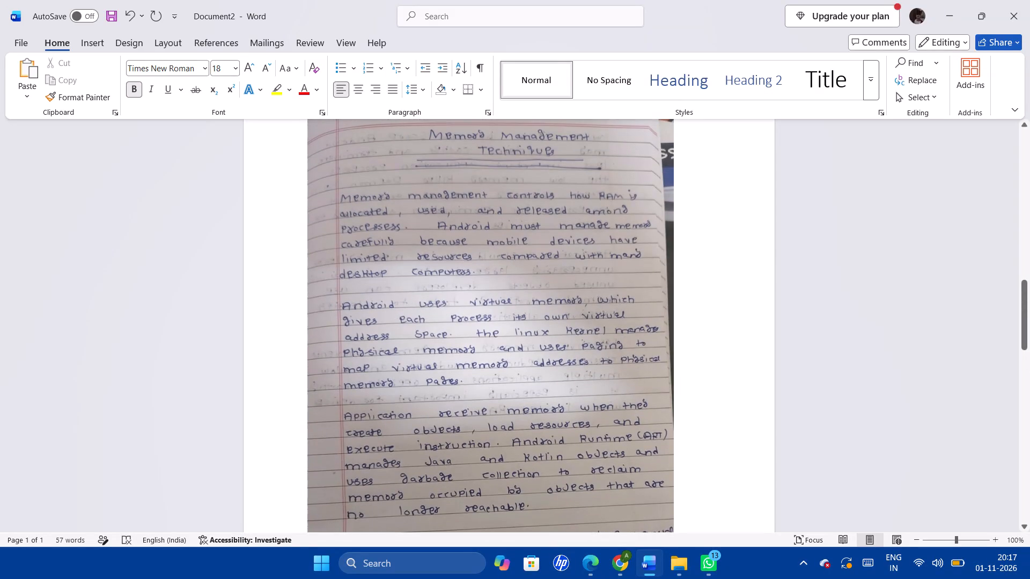
scroll(479, 412, "up", 1)
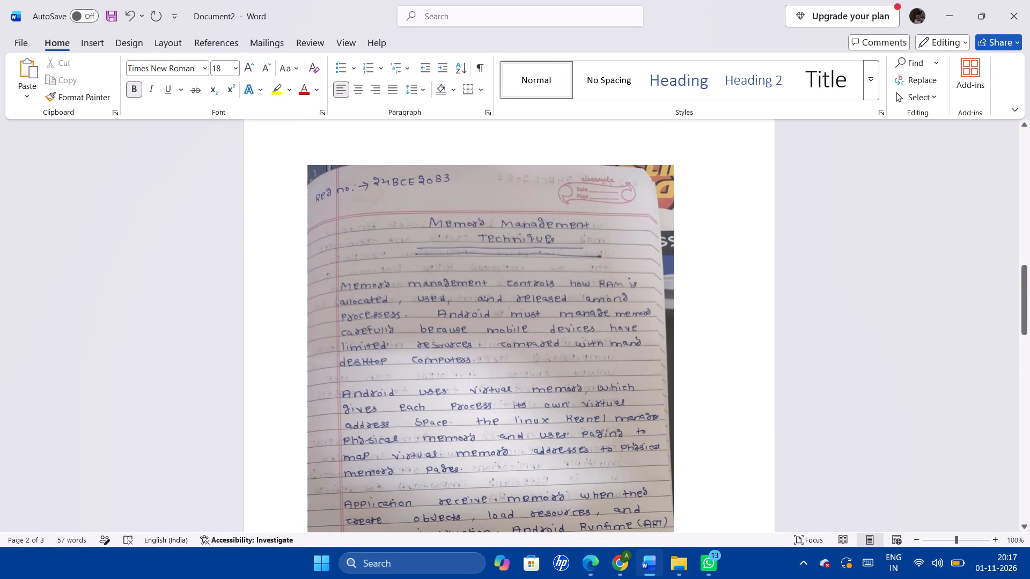
left_click(492, 384)
key("BackSpace")
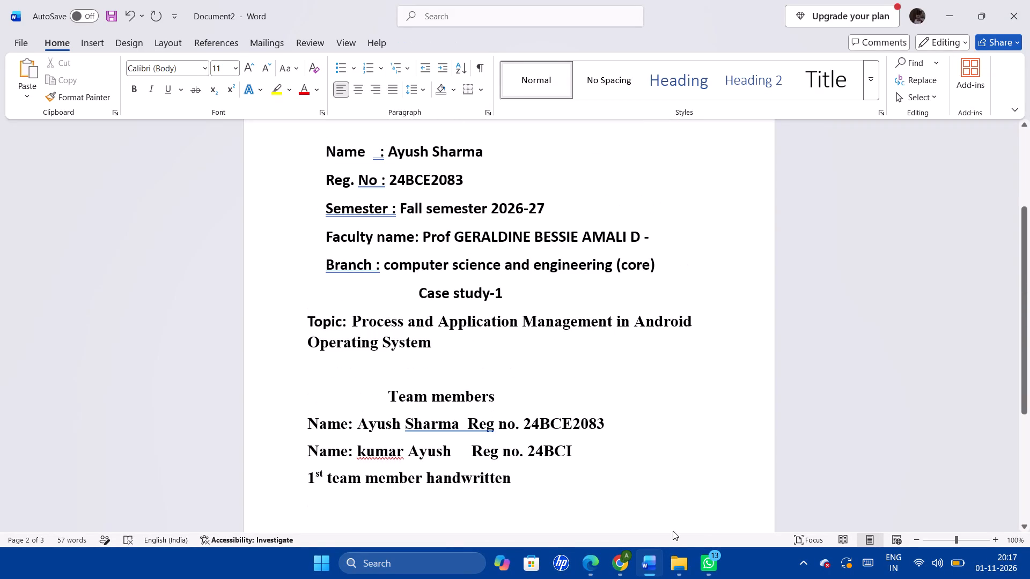
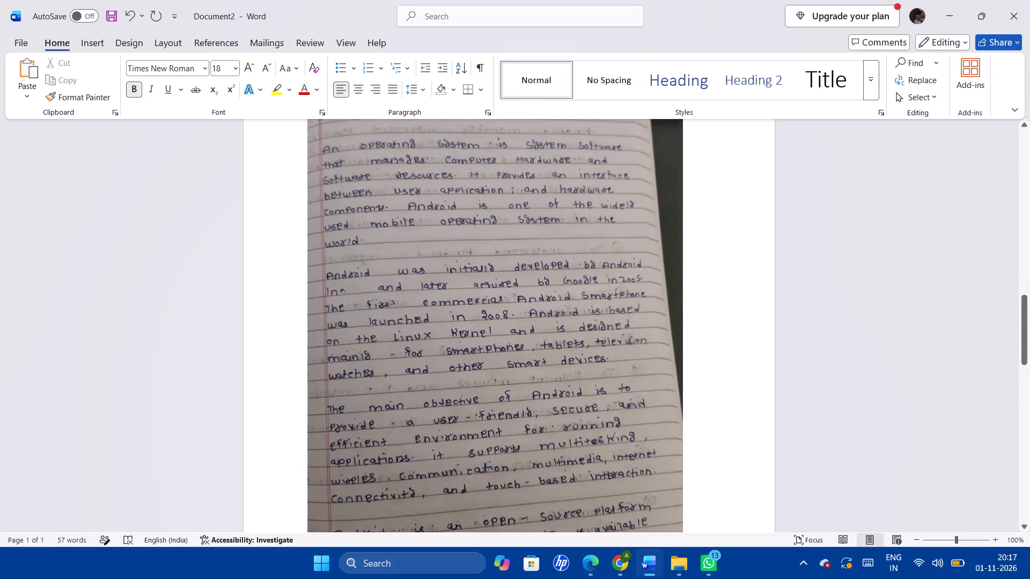
Add a new empty line below the inserted photo of the handwritten Android operating system notes.
scroll(488, 384, "down", 2)
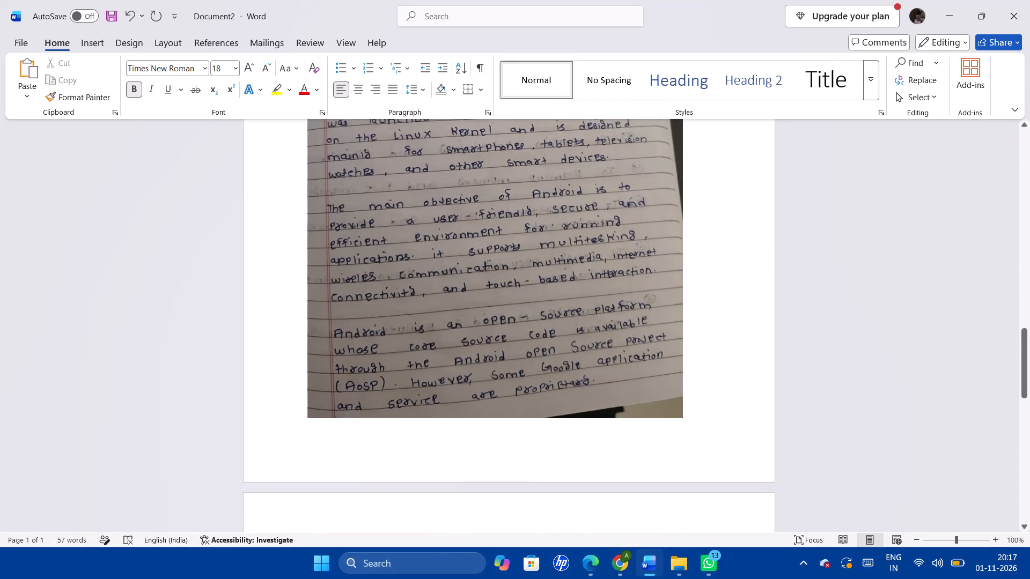
key("Return")
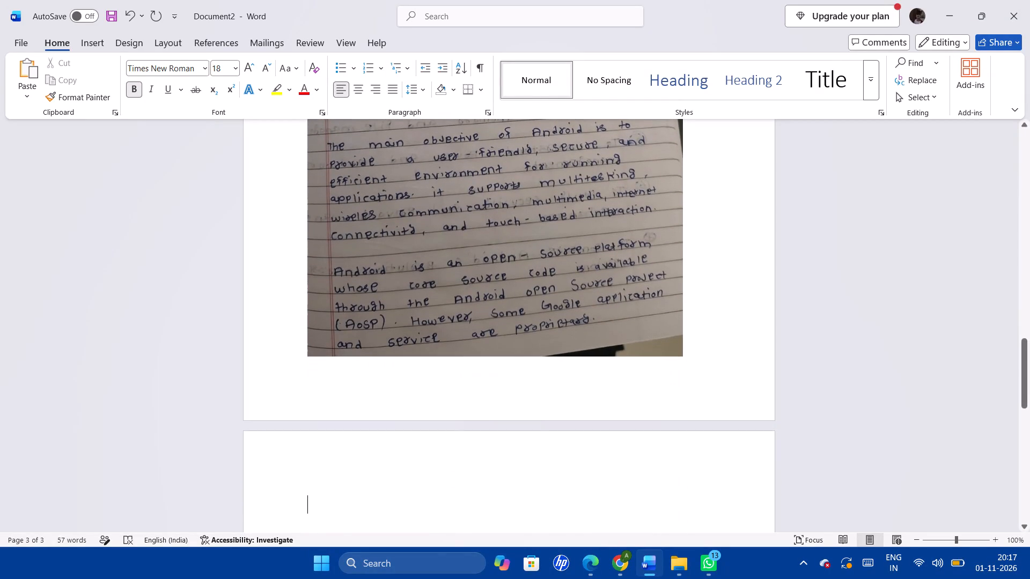
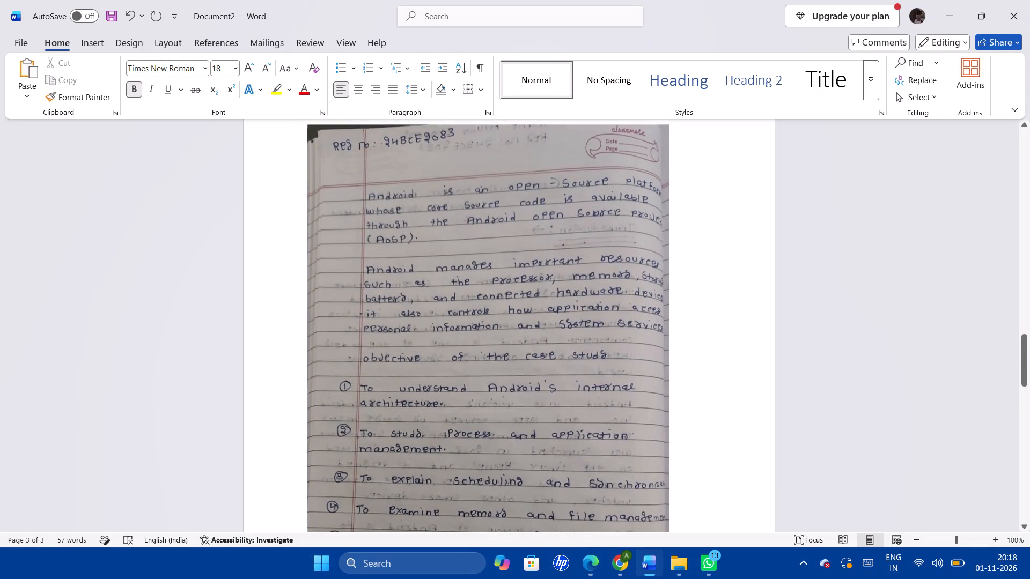
Add a new empty line after the handwritten Android case study objectives photo, continuing onto the fourth page.
scroll(485, 413, "down", 1)
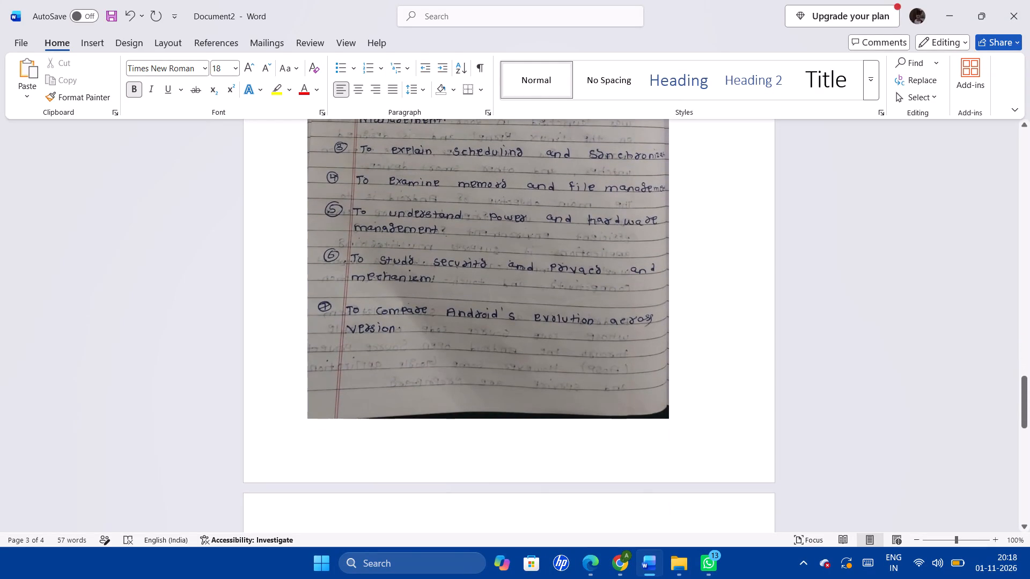
key("Return")
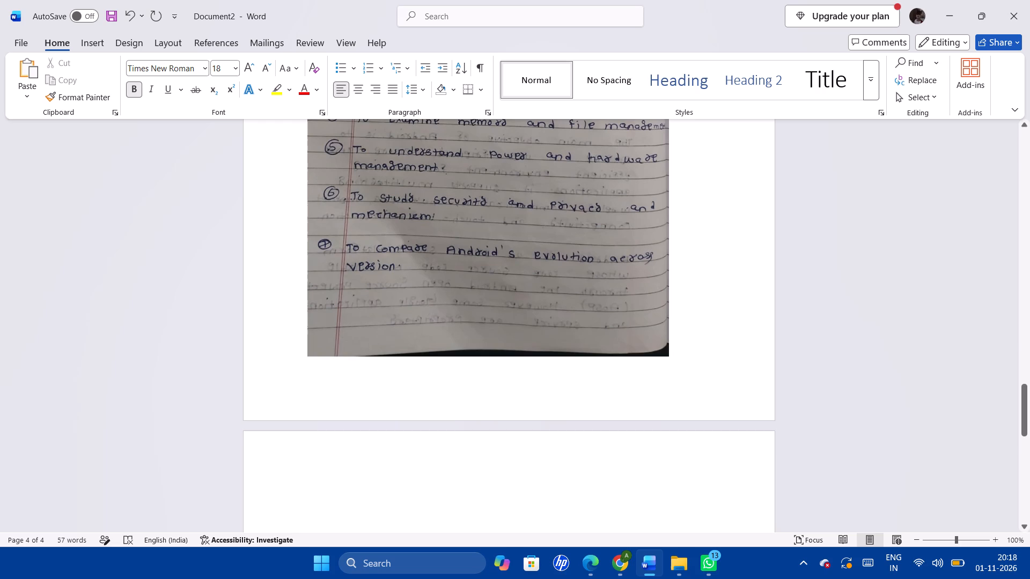
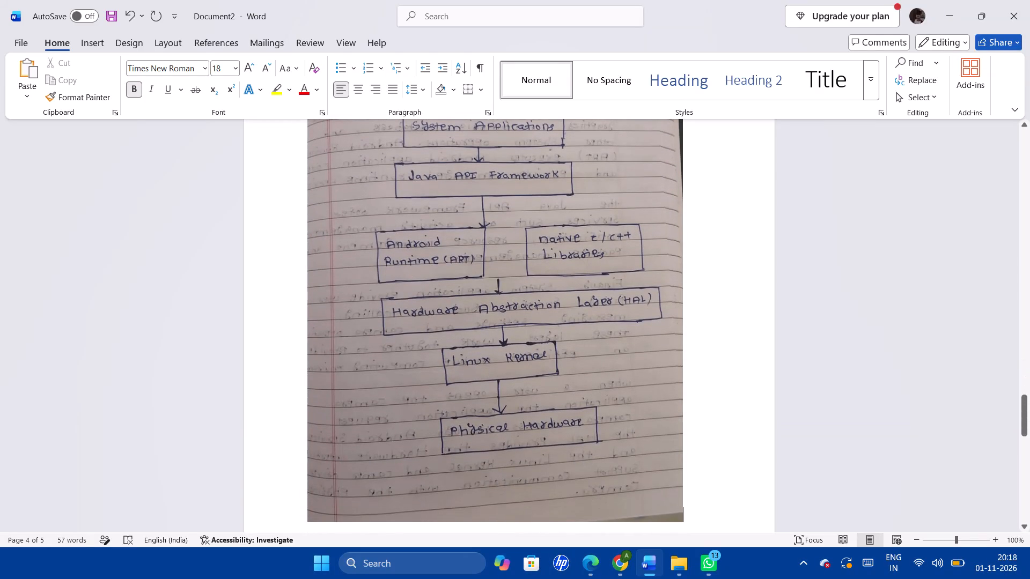
Start a new empty line after the photo of the handwritten Android architecture diagram that ends with "Physical Hardware".
scroll(466, 440, "down", 1)
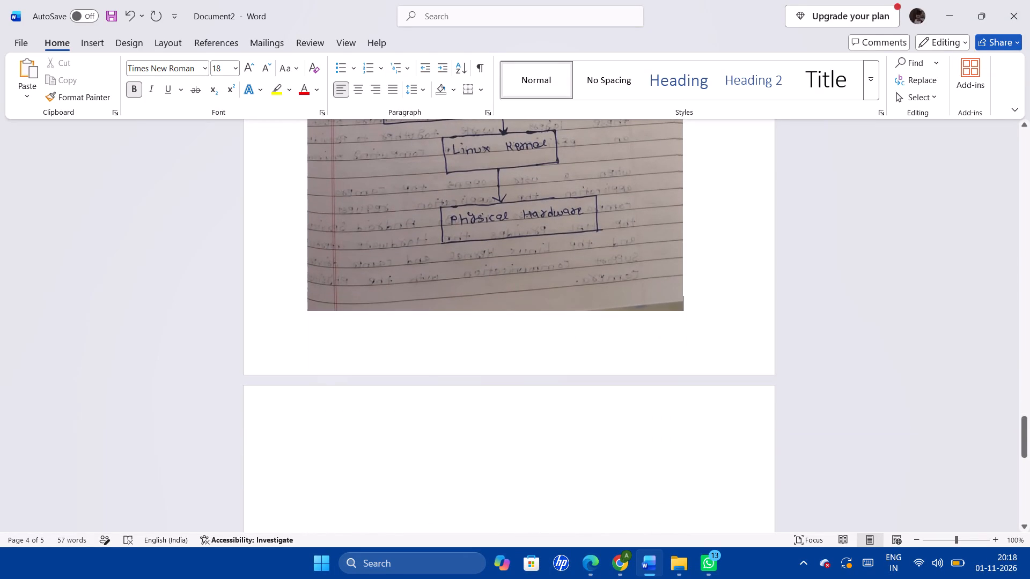
key("Return")
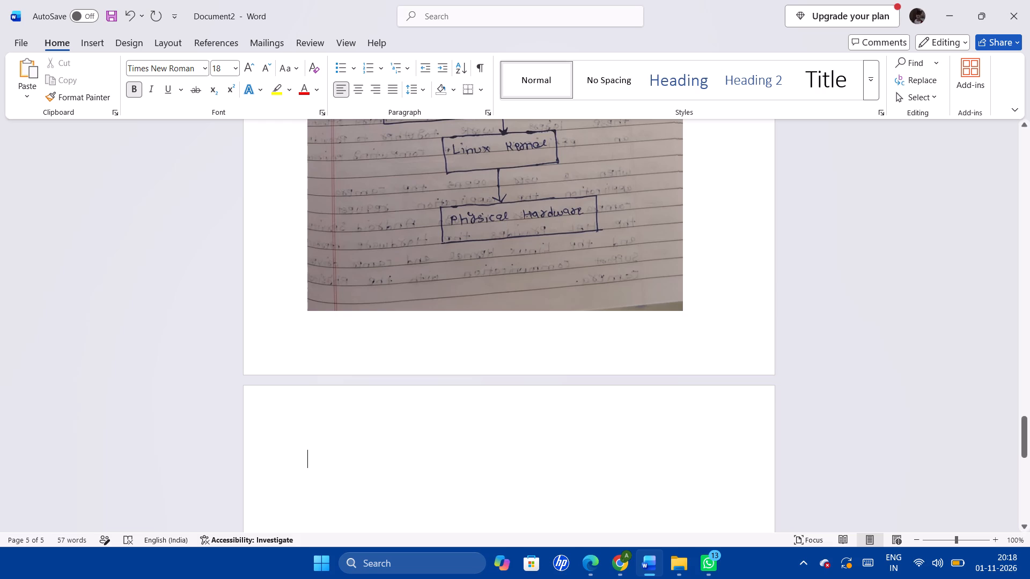
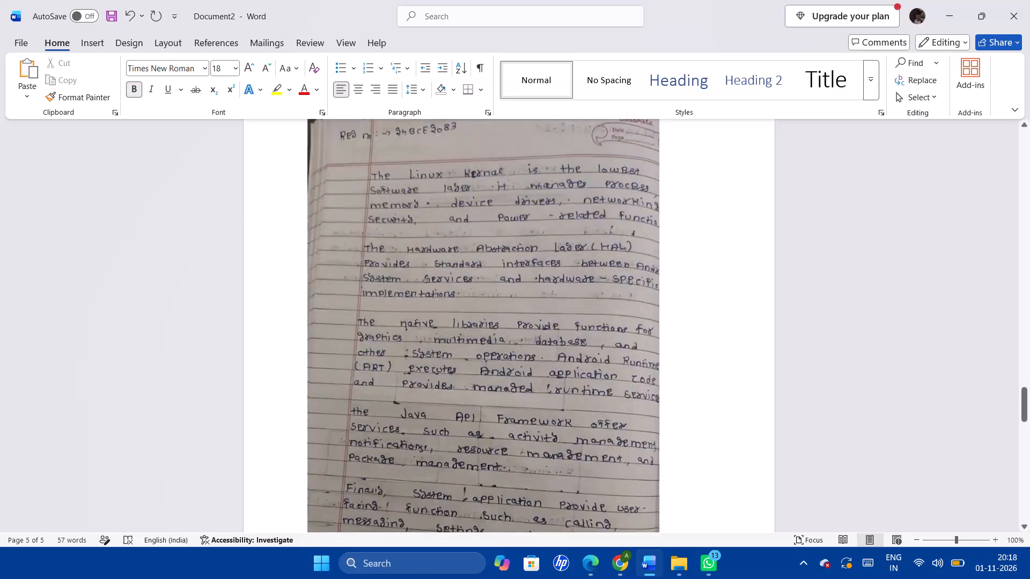
Add a new blank line below the handwritten Linux kernel notes photo, continuing the document onto the following page.
scroll(468, 407, "down", 1)
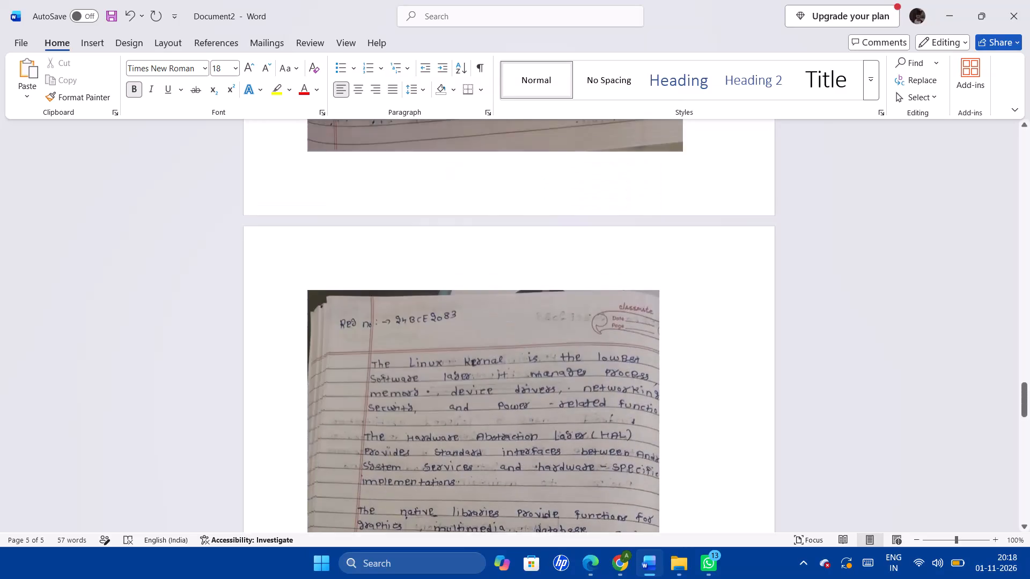
scroll(468, 407, "down", 1)
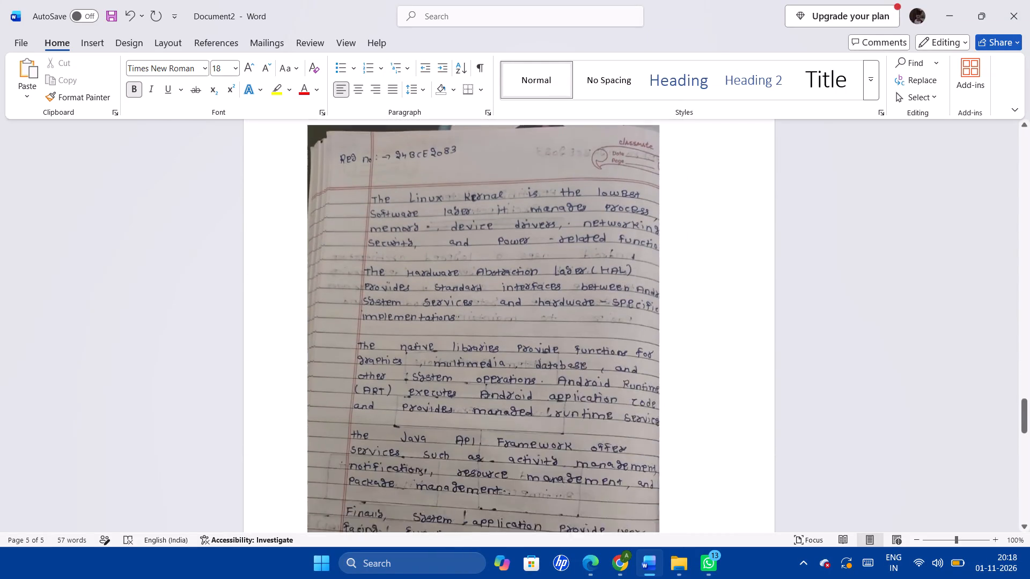
scroll(468, 407, "down", 2)
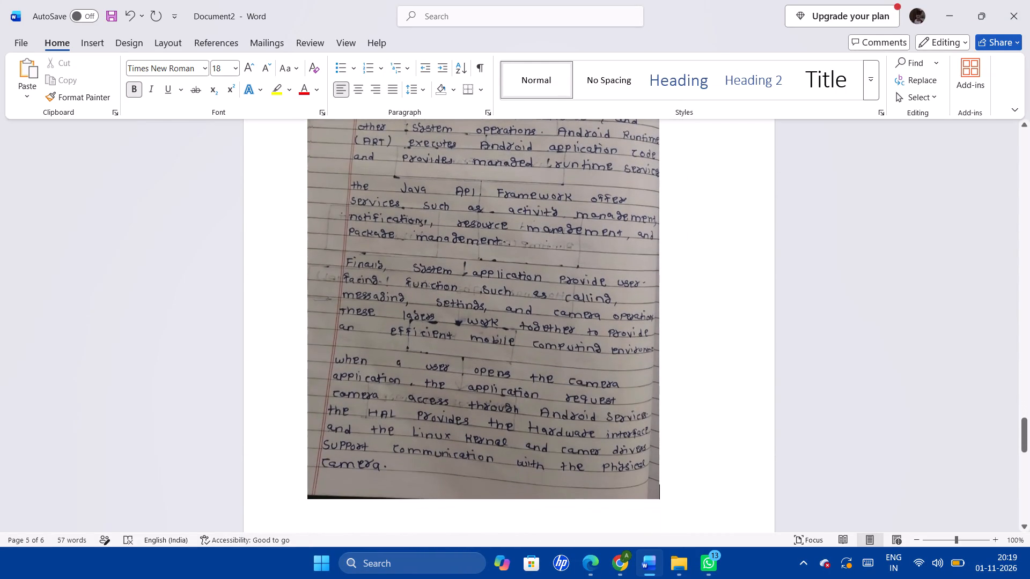
scroll(468, 407, "down", 1)
key("Return")
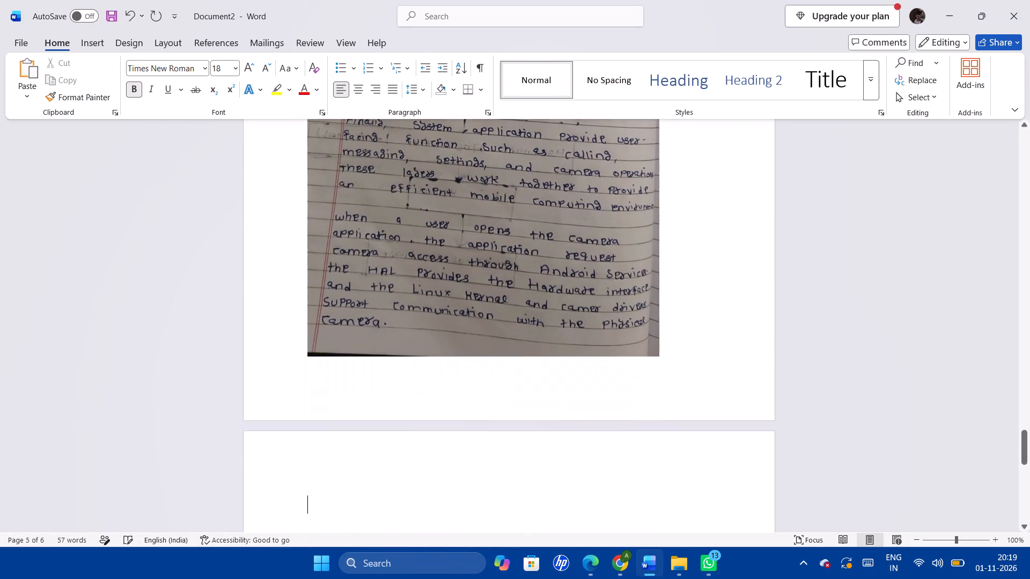
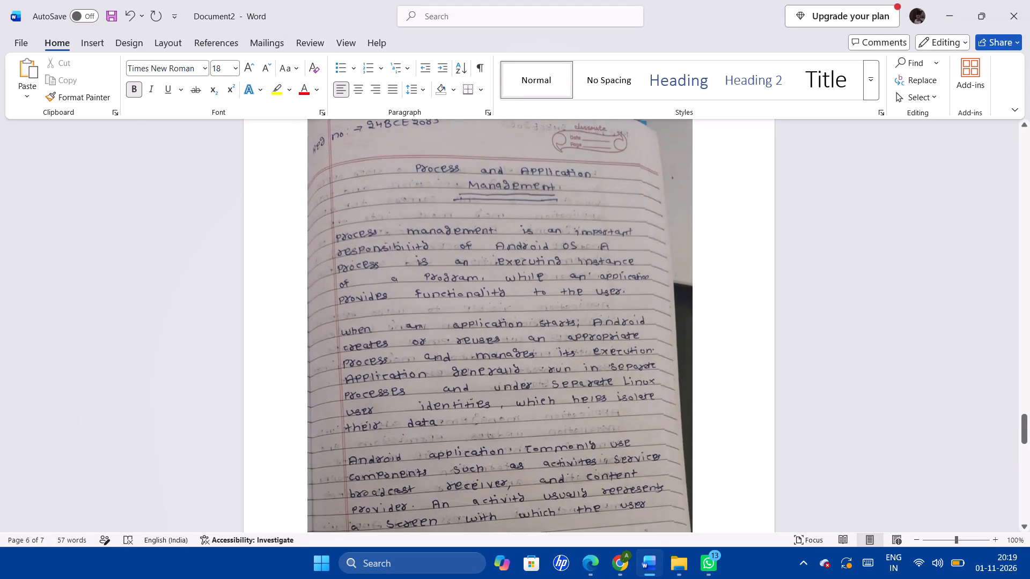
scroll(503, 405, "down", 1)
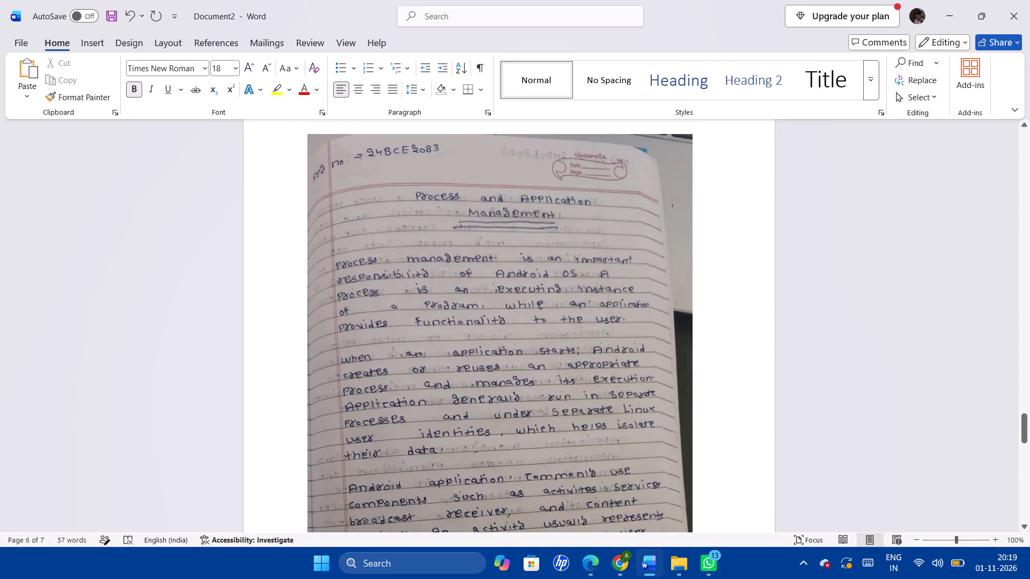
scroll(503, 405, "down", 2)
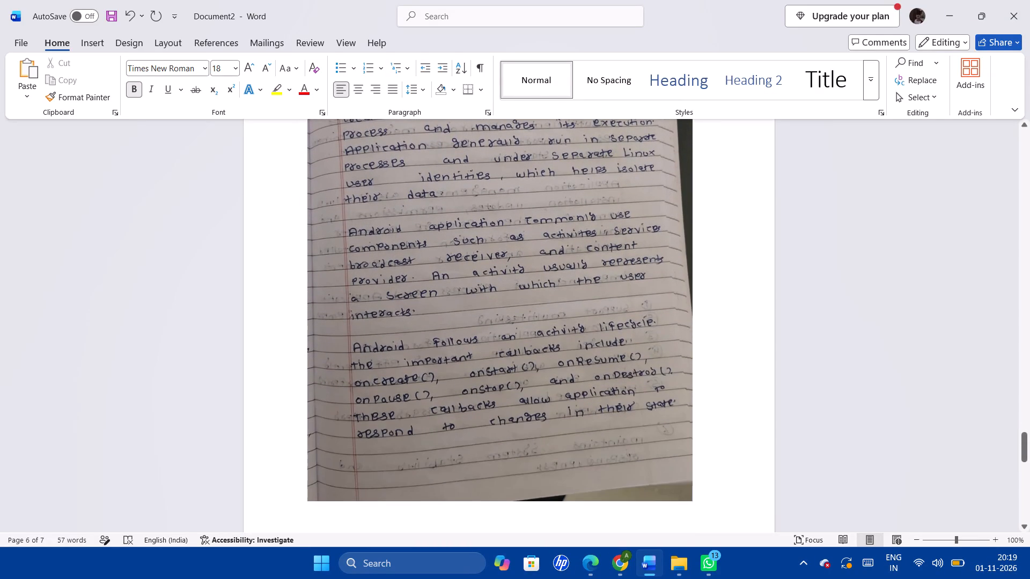
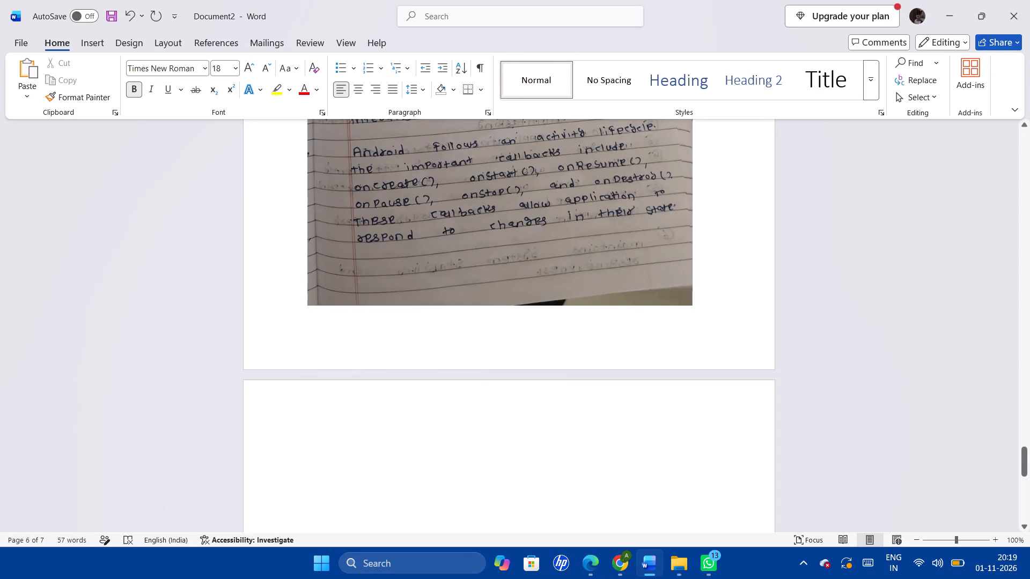
Paste the copied photo of the handwritten process and application management page on a new line after the activity lifecycle photo.
key("Return")
key("ctrl+v")
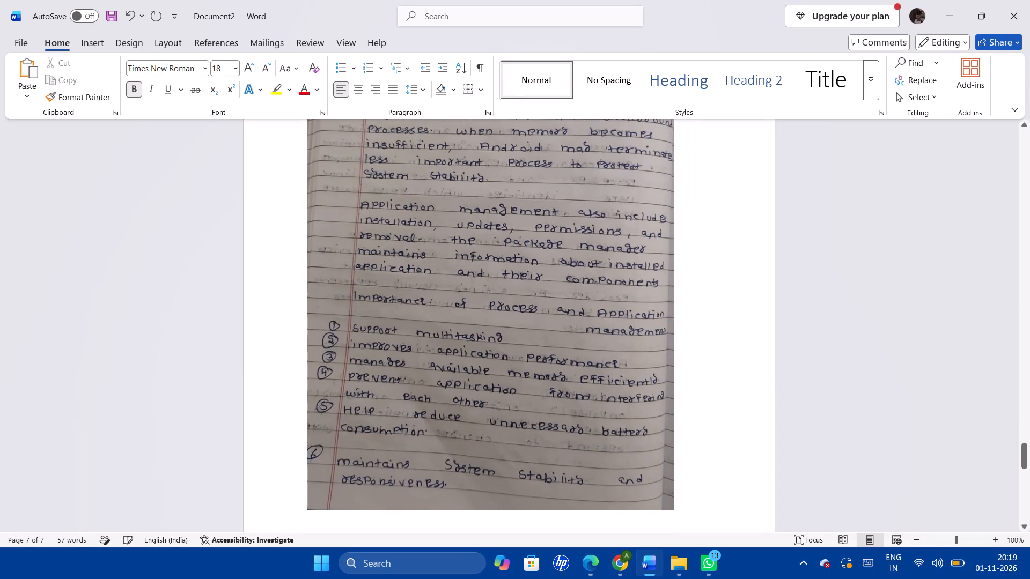
Start a new line after the handwritten photo listing the importance of process and application management.
scroll(499, 370, "right", 1)
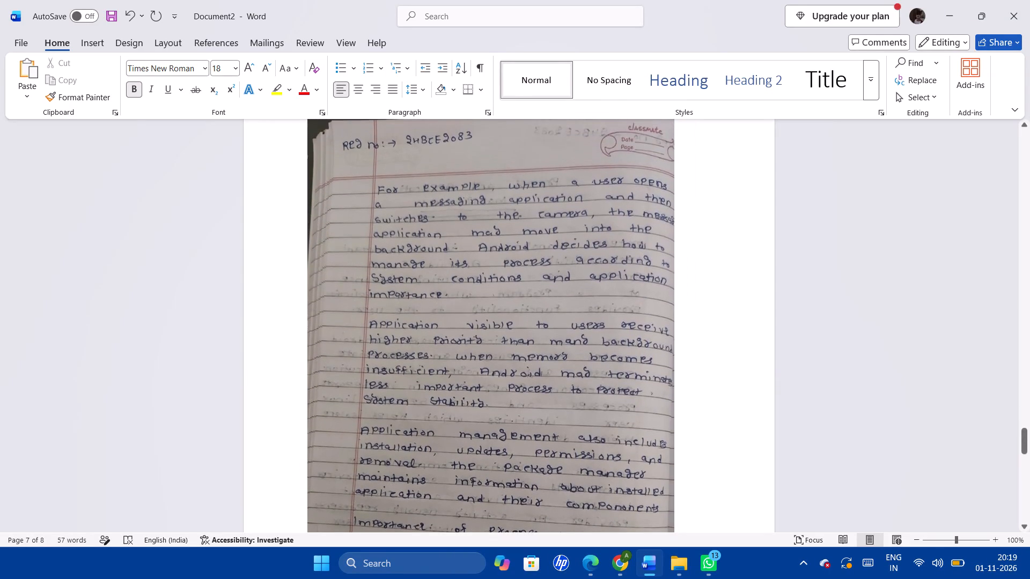
scroll(499, 370, "right", 1)
scroll(499, 370, "down", 1)
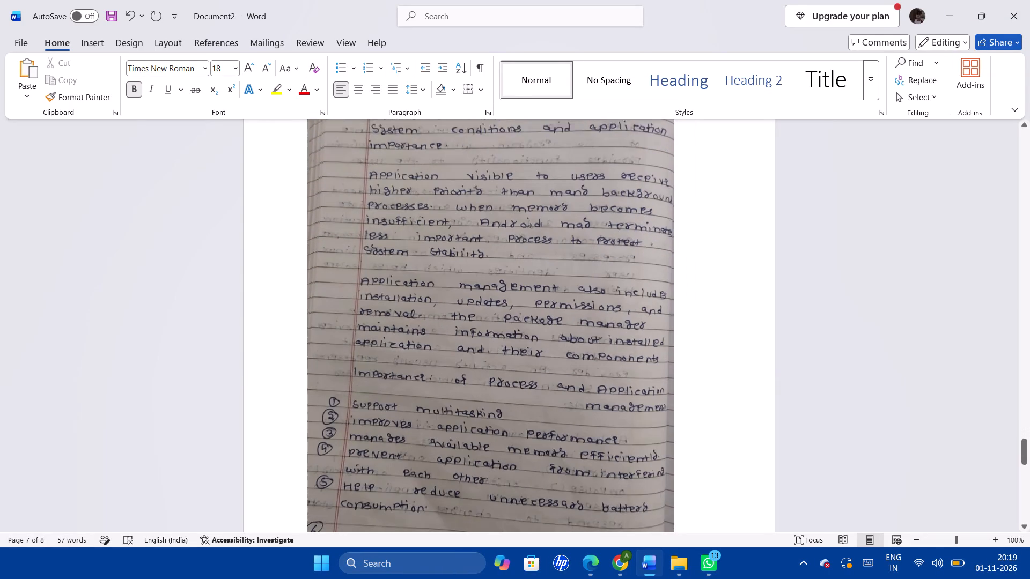
scroll(499, 370, "down", 1)
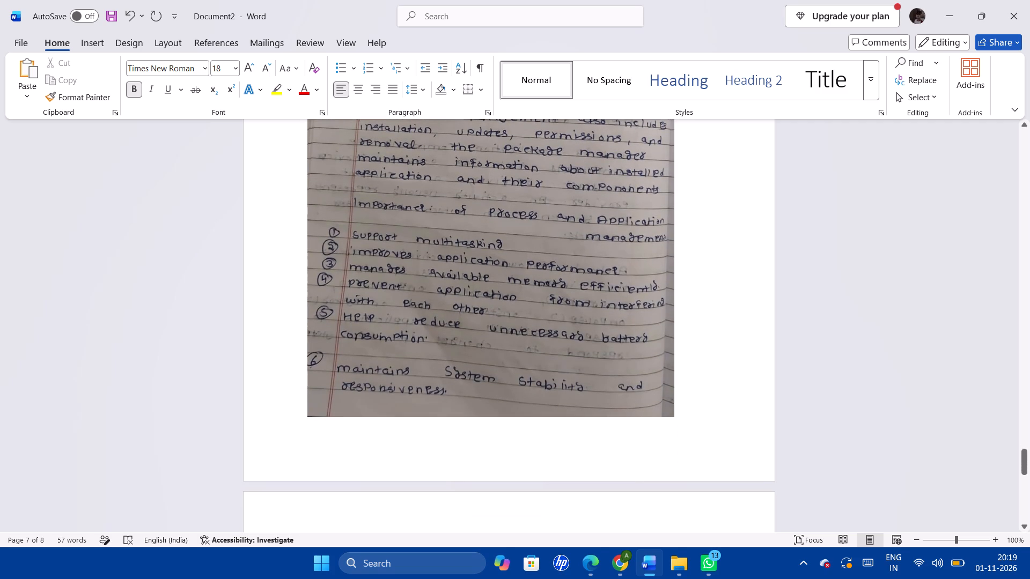
left_click(688, 418)
key("Return")
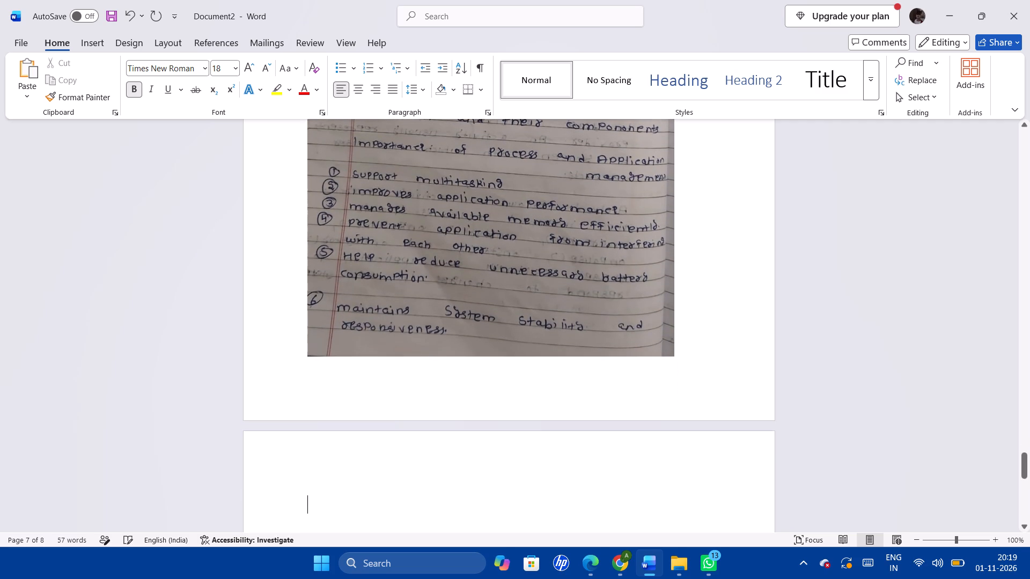
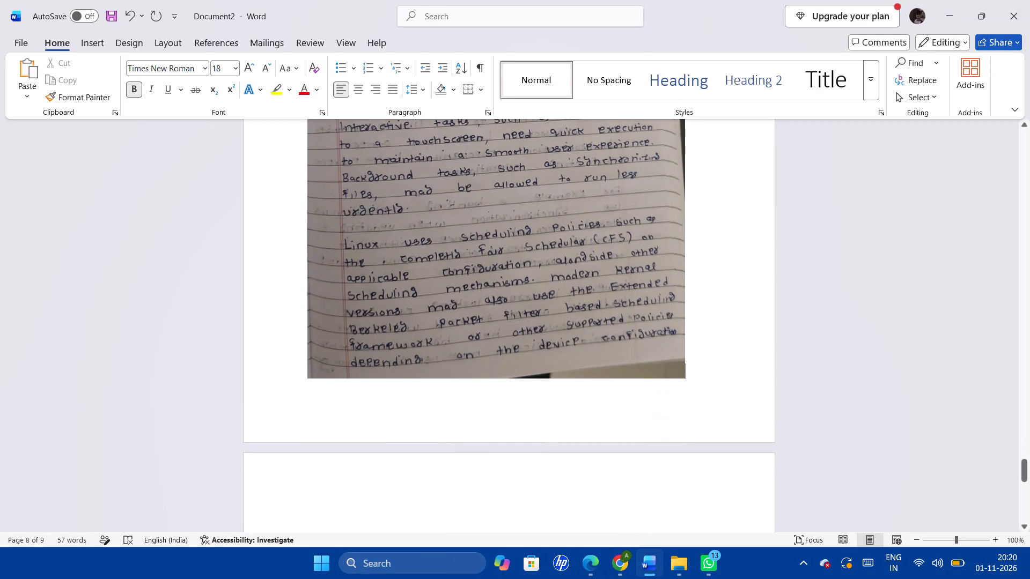
Start a new line after the handwritten photo about interactive and background tasks and Linux scheduling policies.
key("Return")
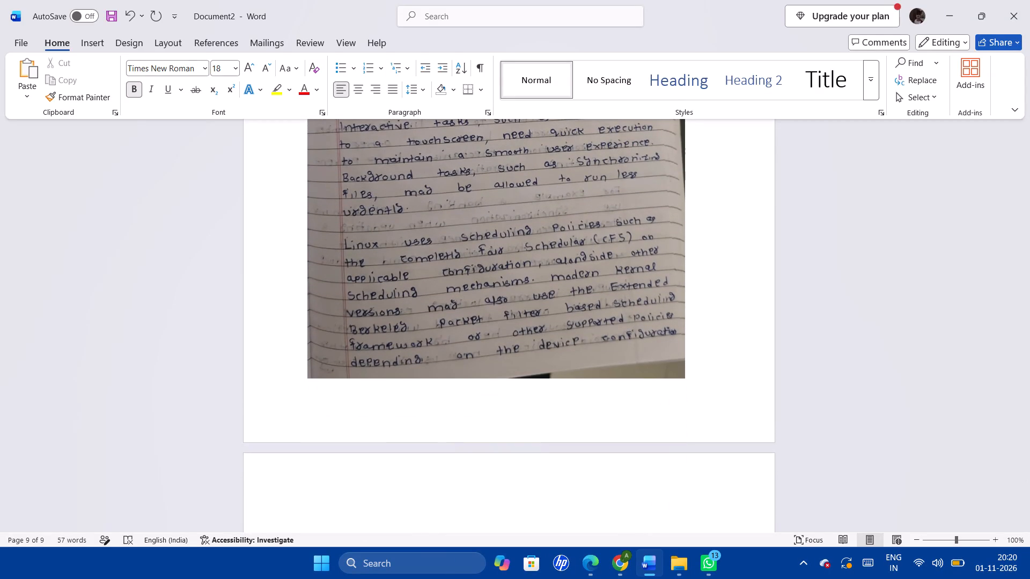
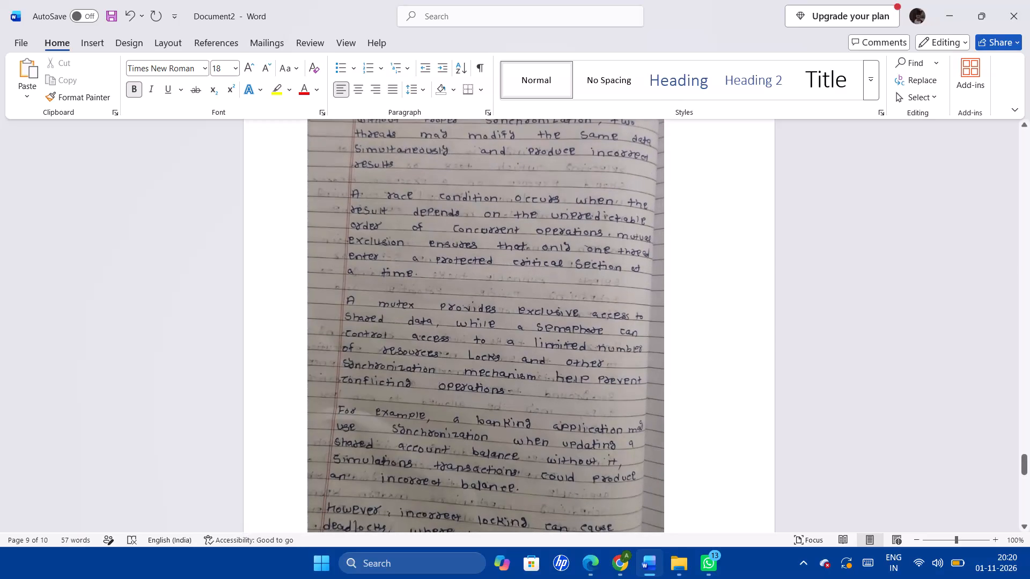
Switch from the Word document to Chrome with the ChatGPT conversation on the Android OS assignment structure.
left_click(619, 568)
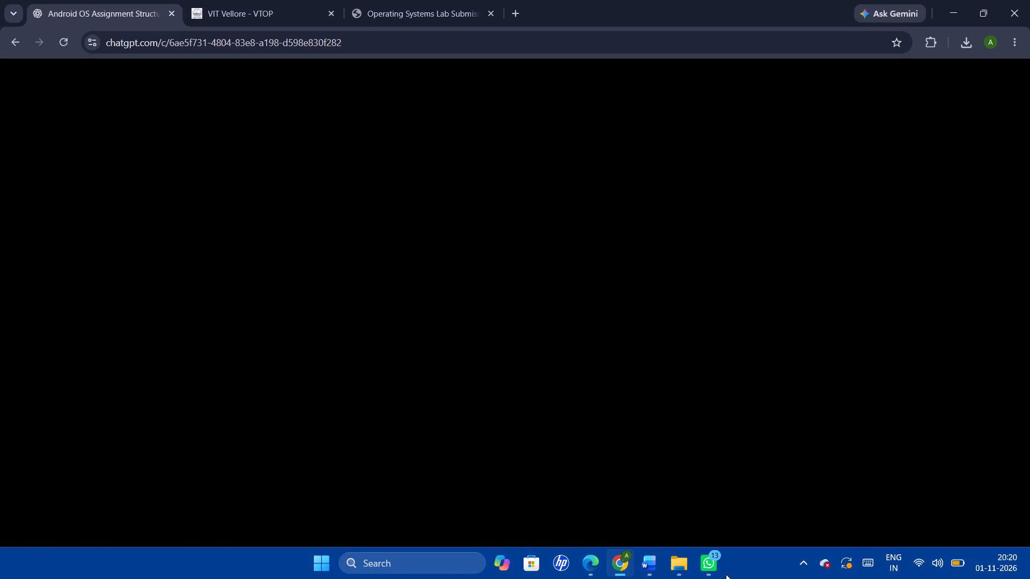
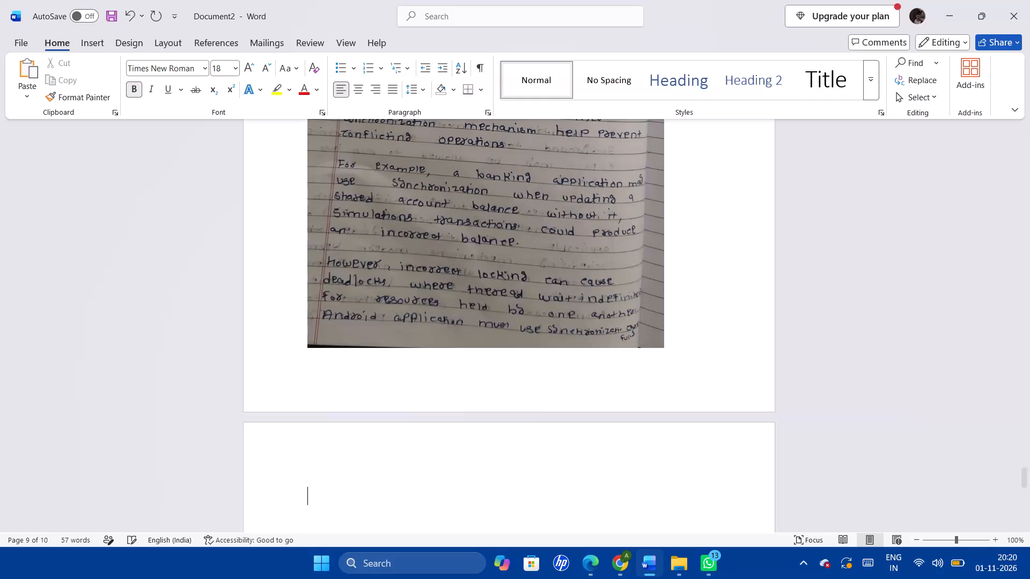
Paste the copied photo of the handwritten Memory Management Techniques page onto the blank page after the synchronization photo.
key("ctrl+v")
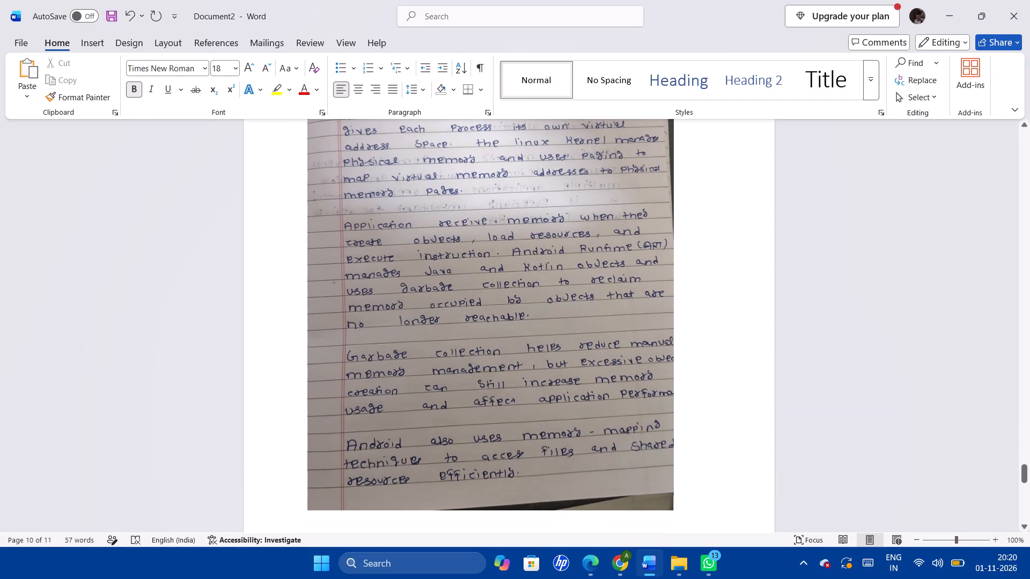
Look over the pasted Memory Management Techniques photo, from the registration number and heading to its last handwritten lines.
scroll(504, 447, "up", 2)
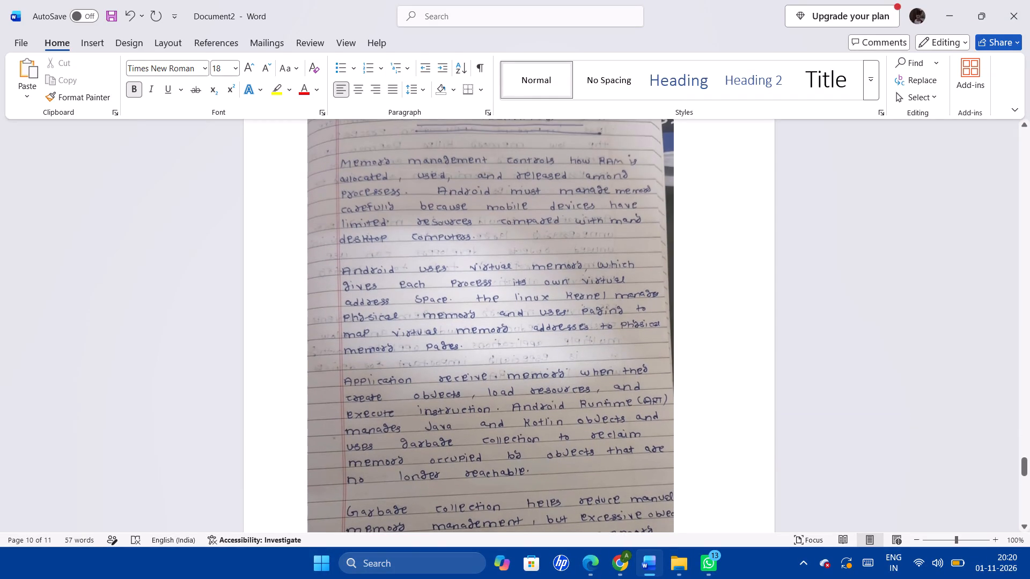
scroll(504, 447, "up", 2)
right_click(504, 447)
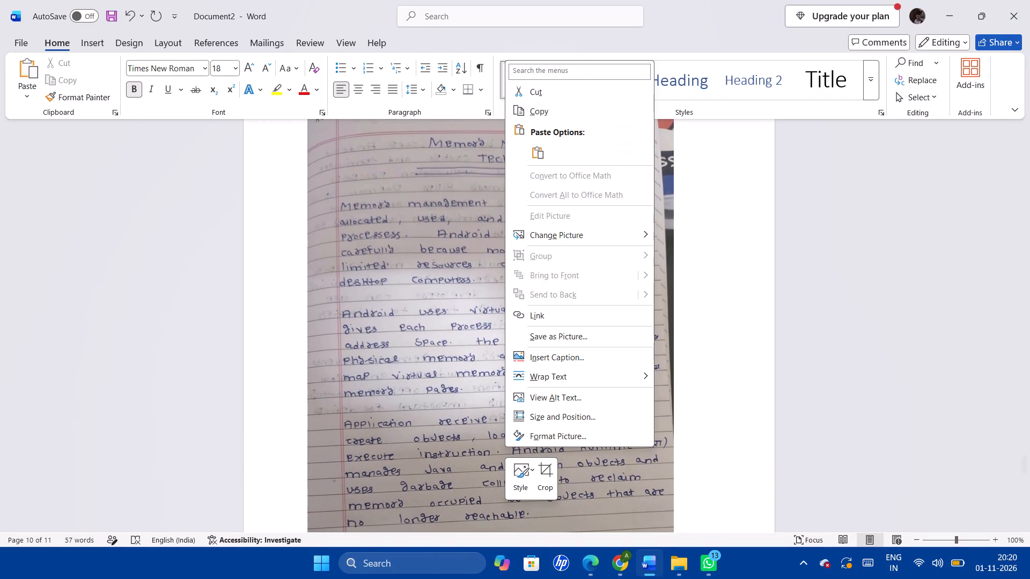
left_click(747, 444)
scroll(439, 361, "up", 1)
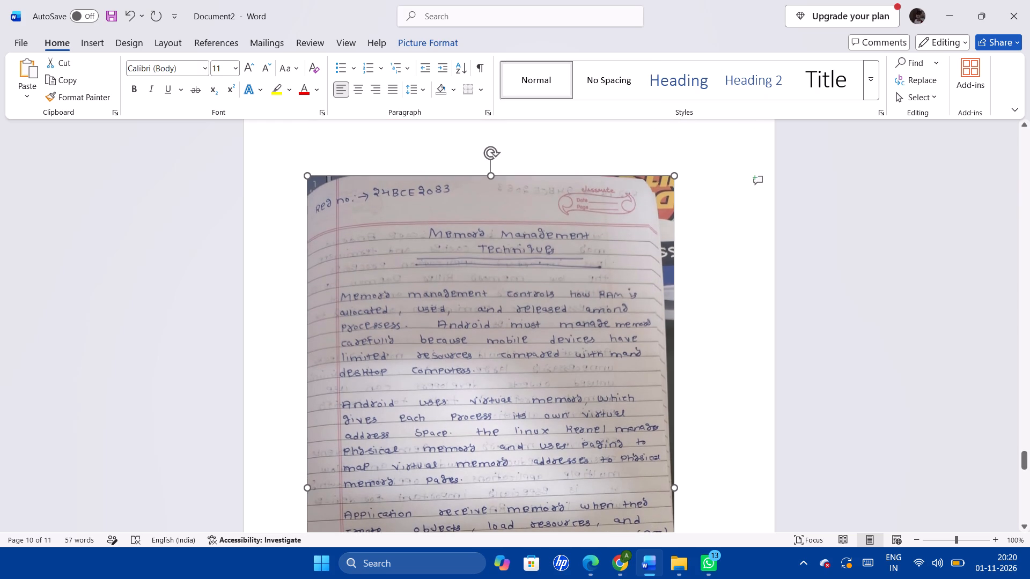
left_click(734, 302)
scroll(498, 339, "up", 1)
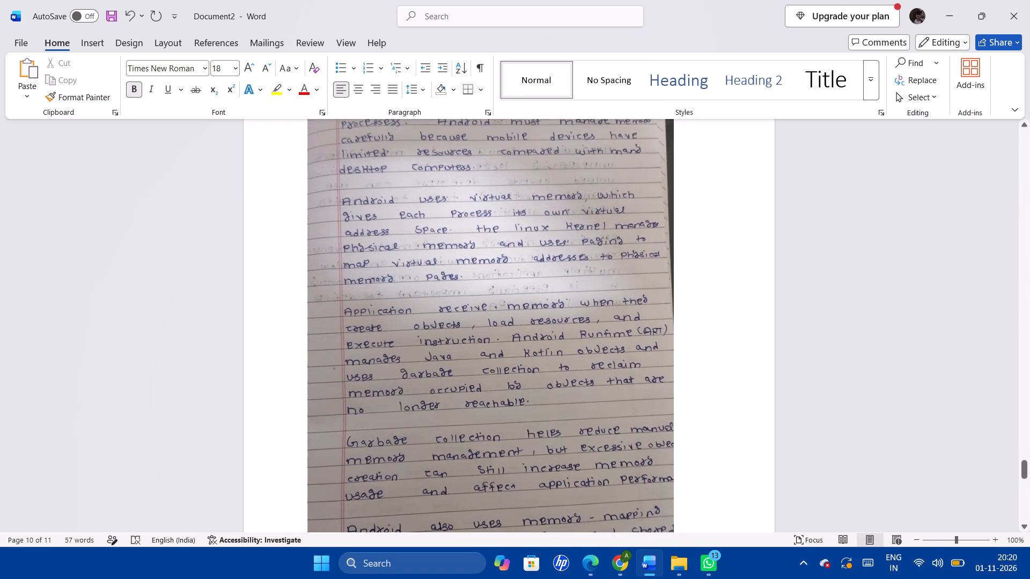
scroll(498, 339, "up", 2)
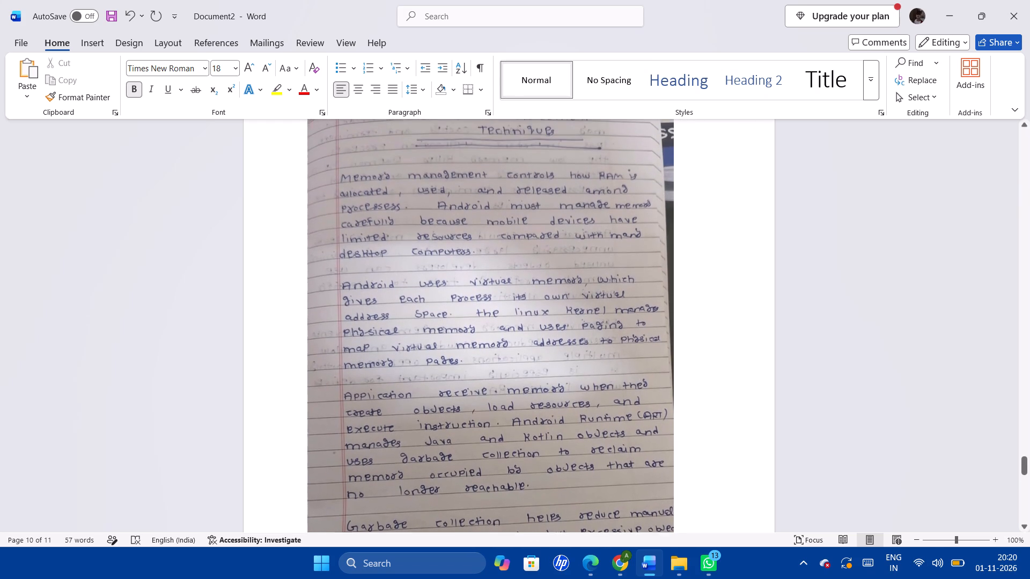
scroll(498, 339, "up", 1)
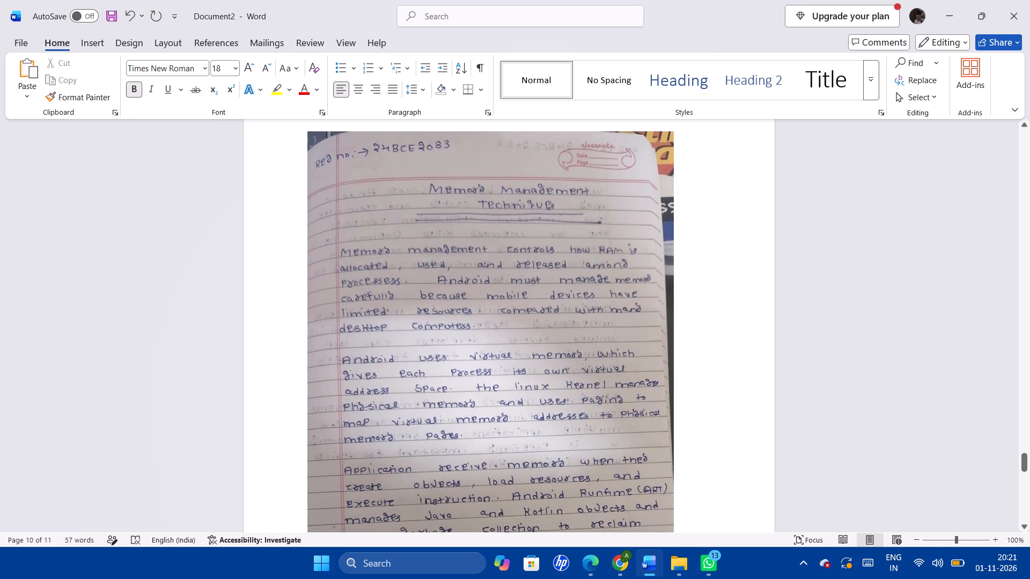
scroll(504, 365, "down", 2)
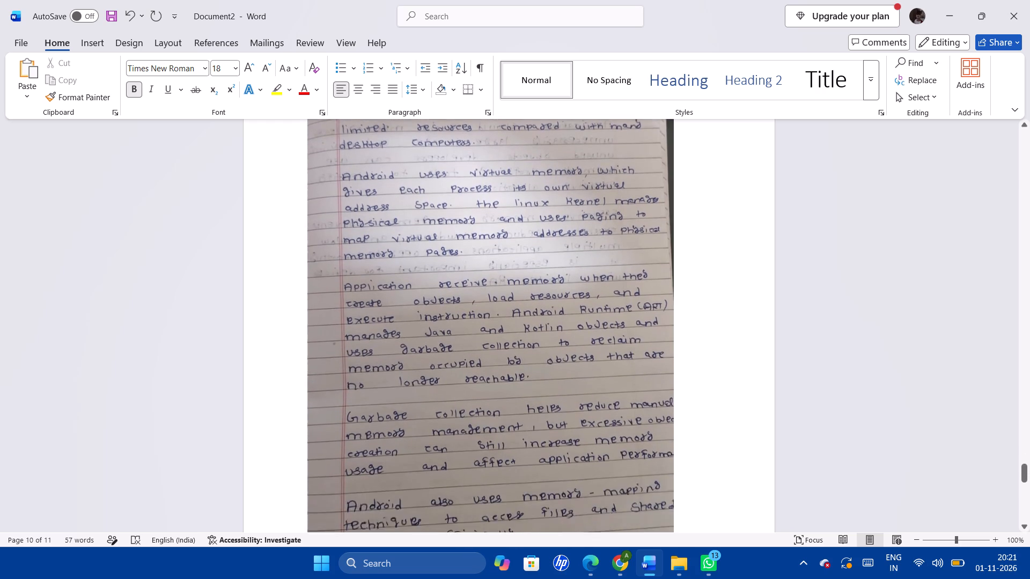
scroll(504, 365, "down", 1)
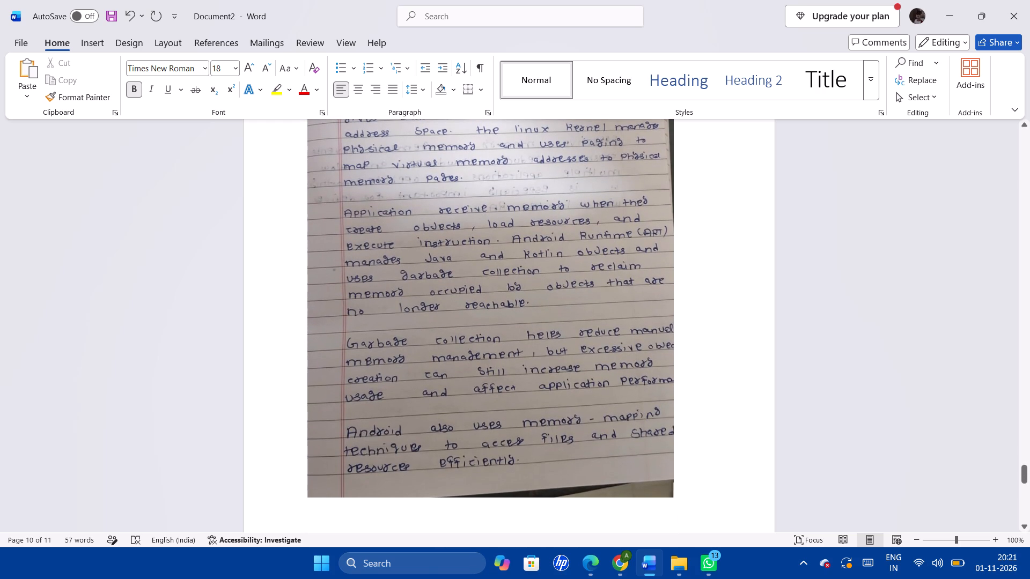
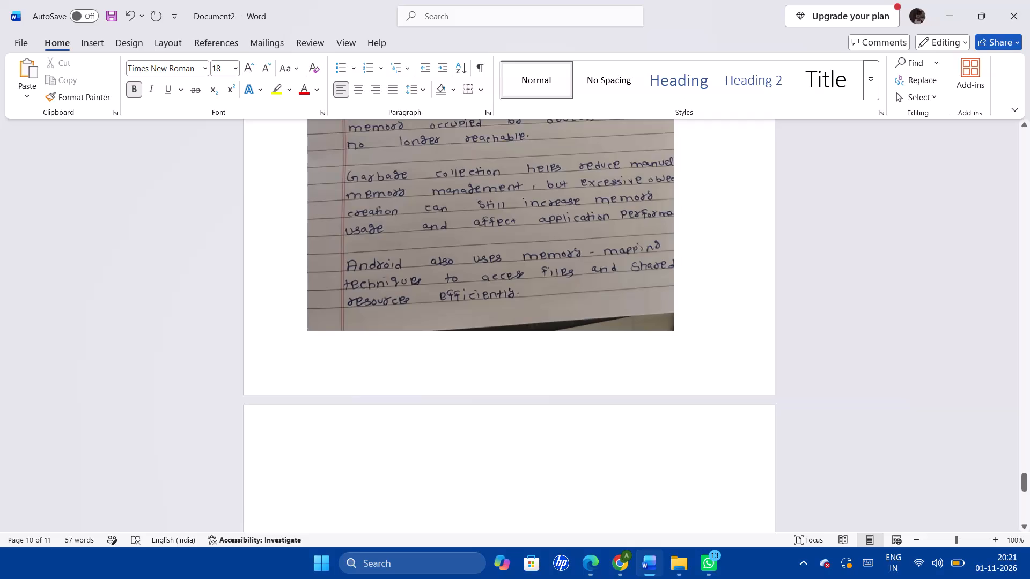
Paste the copied handwritten page on the low memory killer daemon and memory leaks after the Memory Management Techniques photo, and add a new line below.
left_click(687, 331)
key("Return")
key("ctrl+v")
scroll(557, 393, "down", 1)
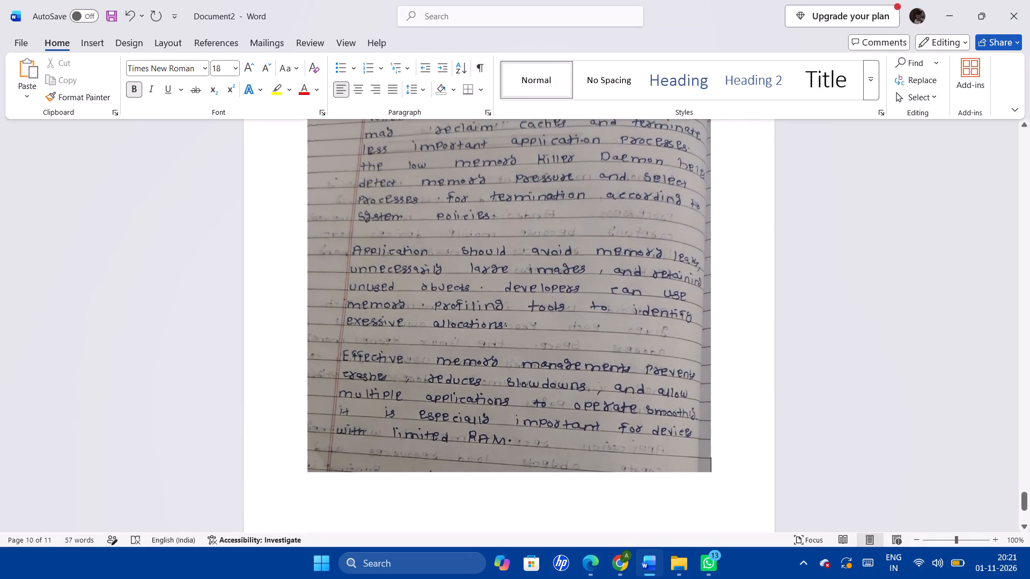
scroll(557, 393, "down", 1)
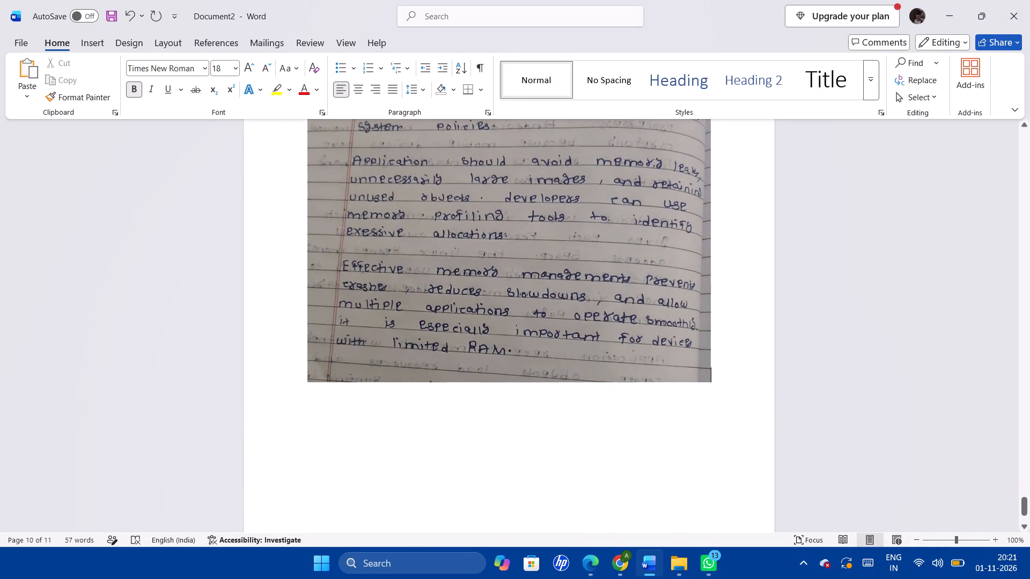
key("Return")
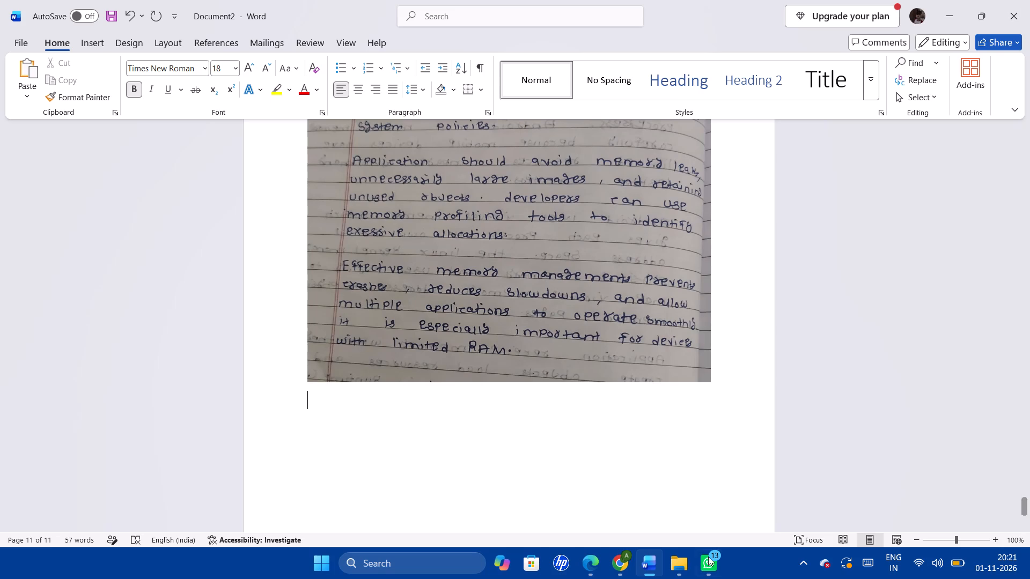
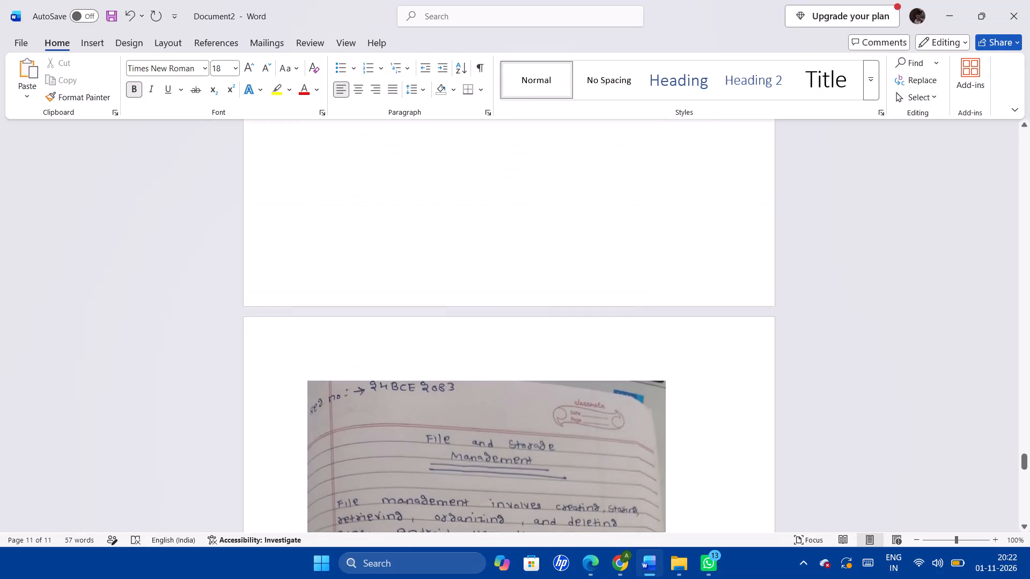
Add a new line below the File and Storage Management handwritten photo at the end of the document.
scroll(484, 422, "down", 2)
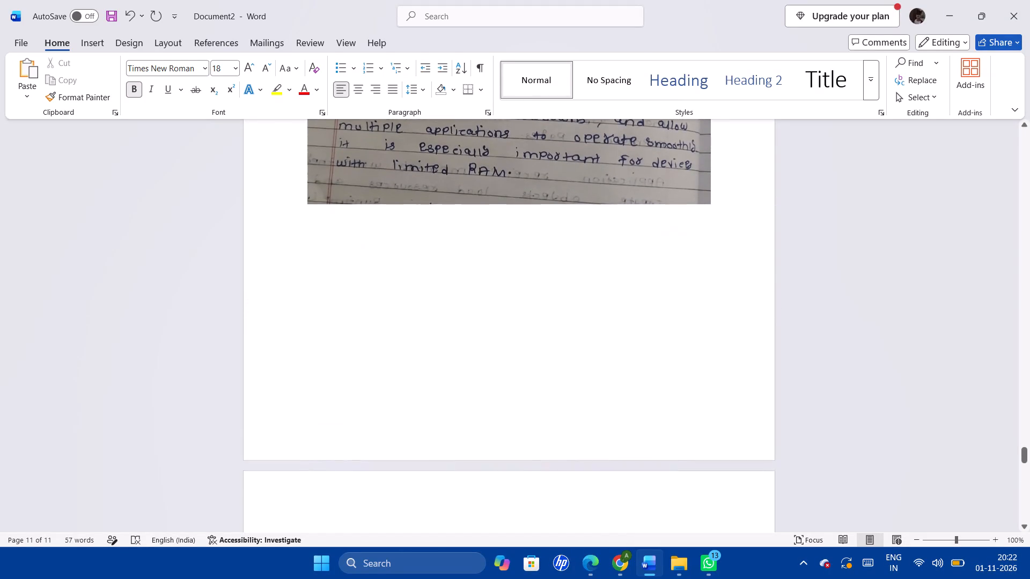
scroll(484, 422, "down", 3)
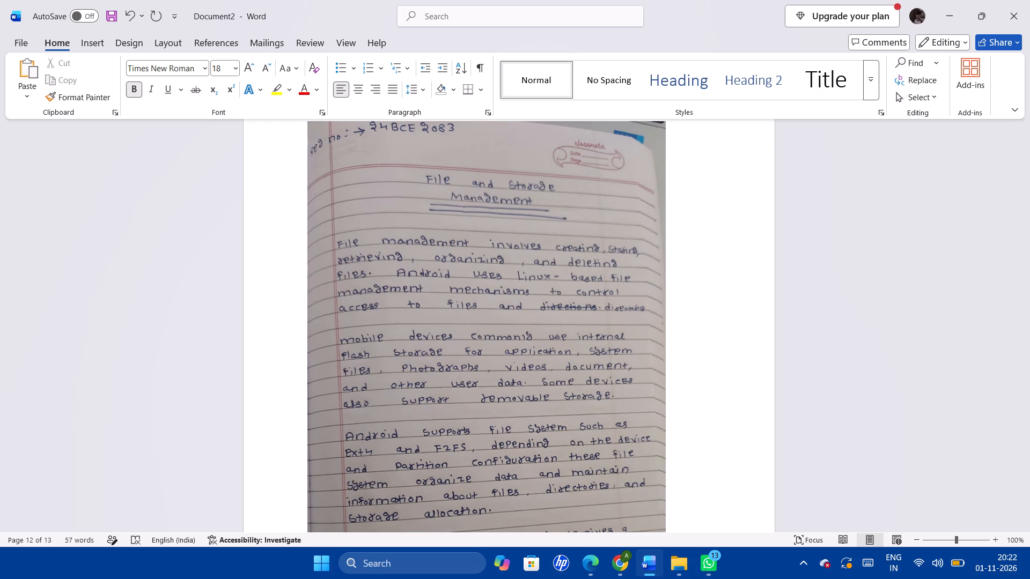
scroll(484, 422, "down", 3)
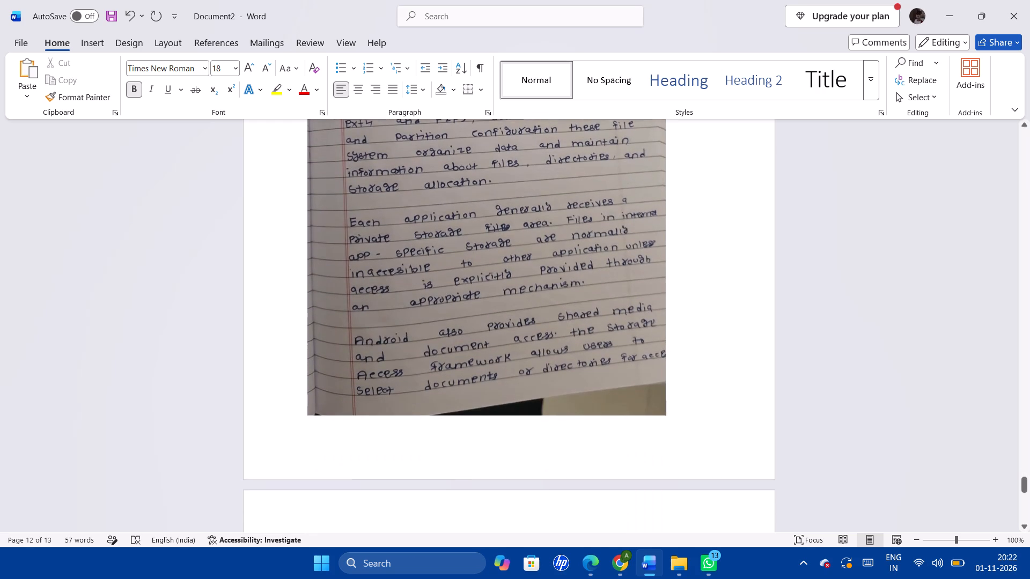
key("Return")
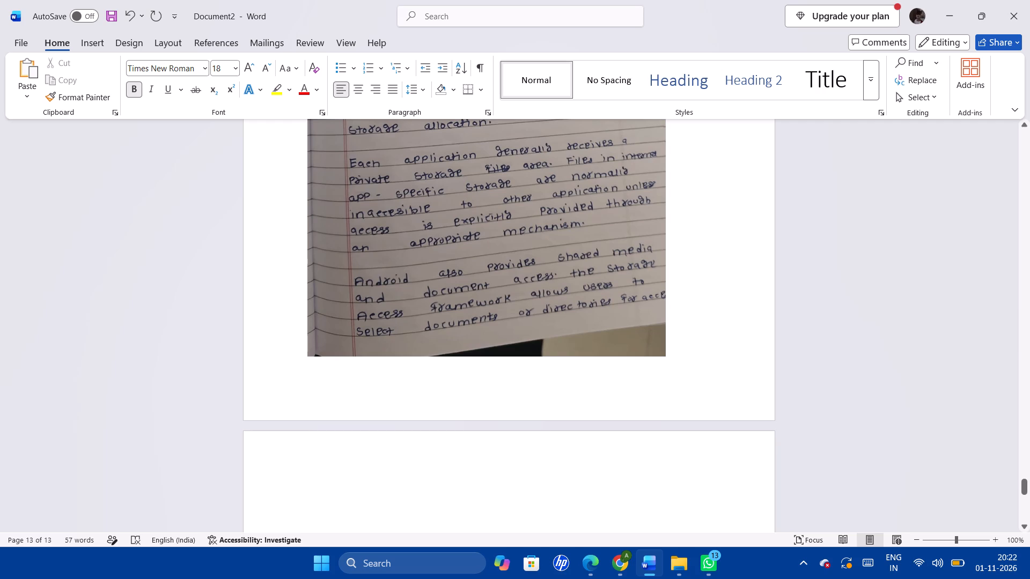
Insert six blank lines above the "1st team member handwritten" heading so it sits near the bottom of the first page.
scroll(474, 354, "up", 5)
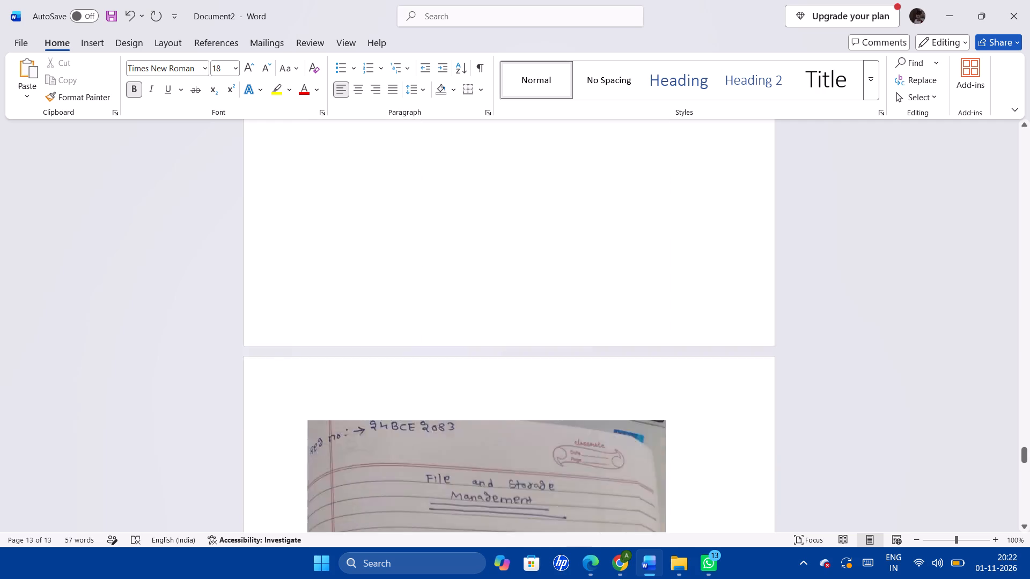
scroll(474, 354, "up", 16)
scroll(474, 354, "up", 6)
scroll(474, 354, "down", 1)
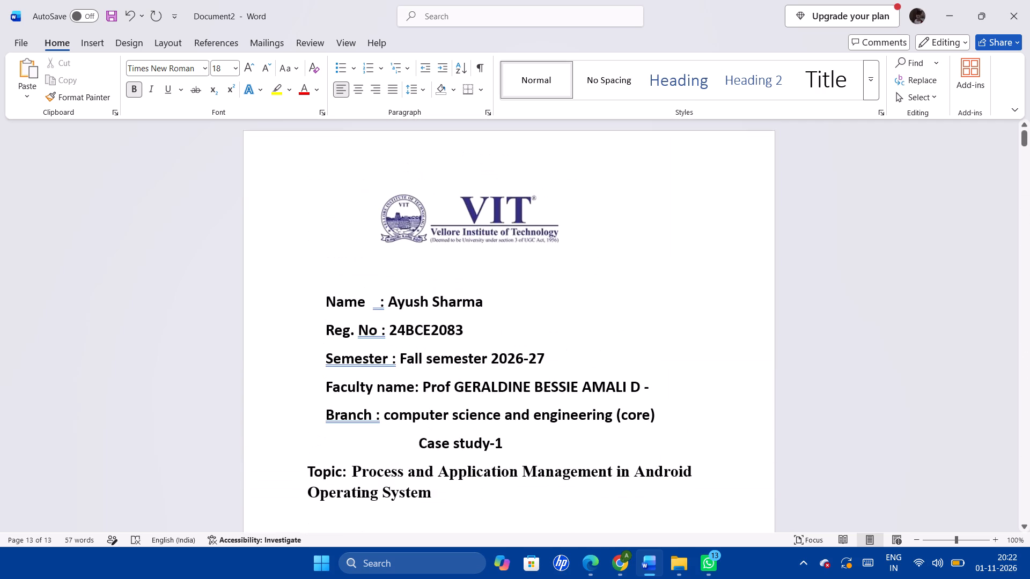
scroll(474, 354, "down", 1)
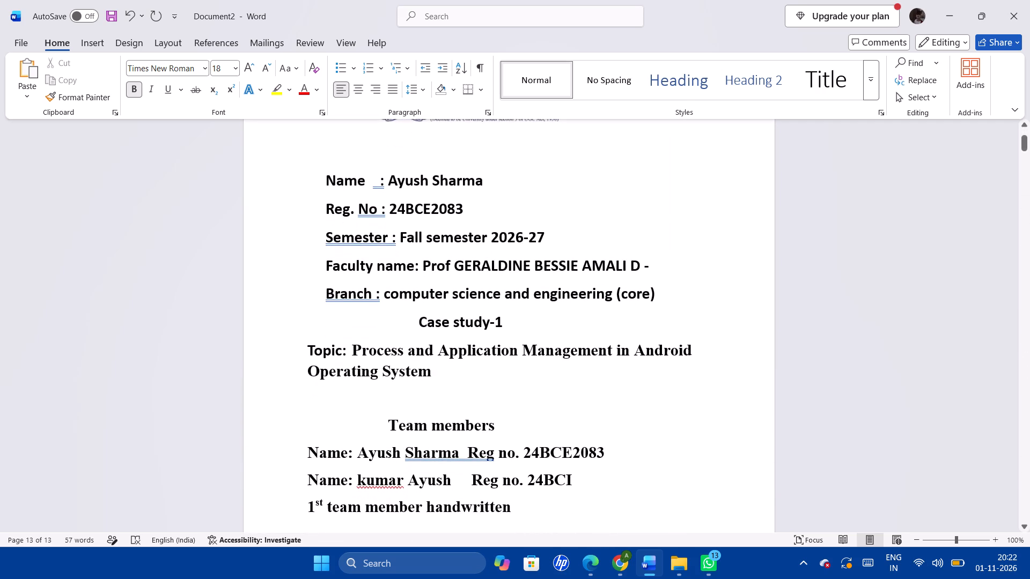
scroll(474, 354, "down", 1)
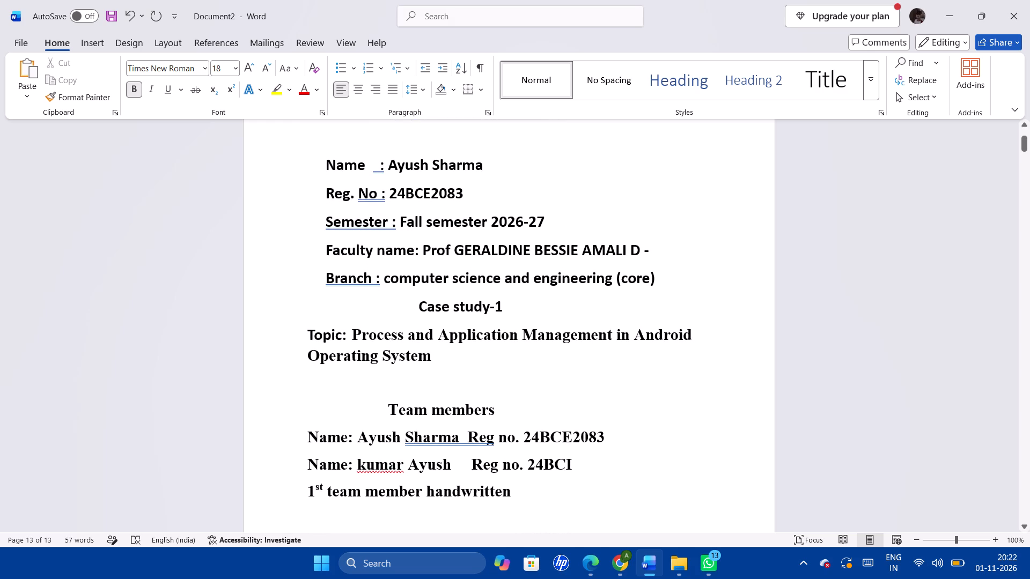
scroll(339, 263, "down", 2)
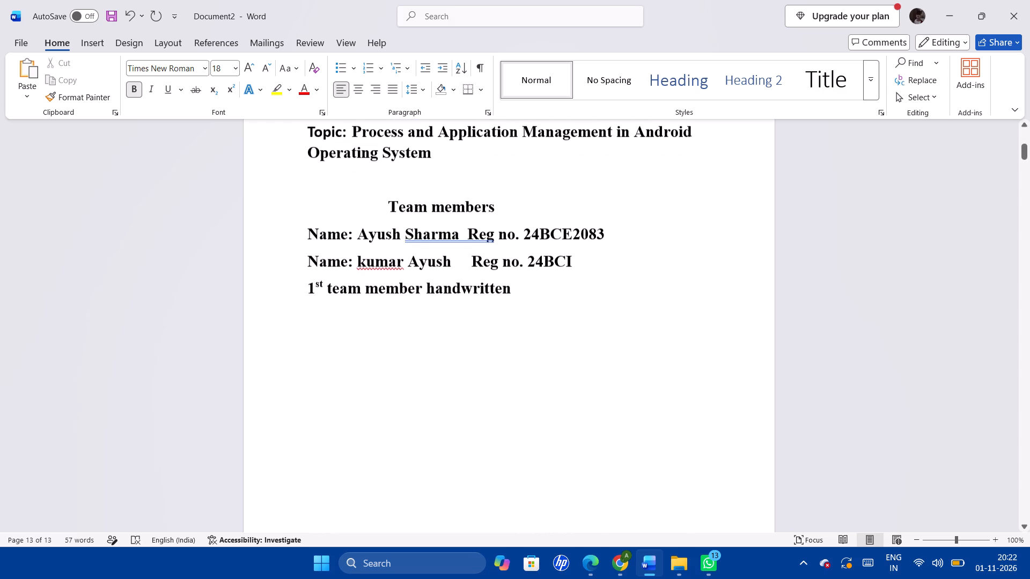
scroll(375, 291, "down", 1)
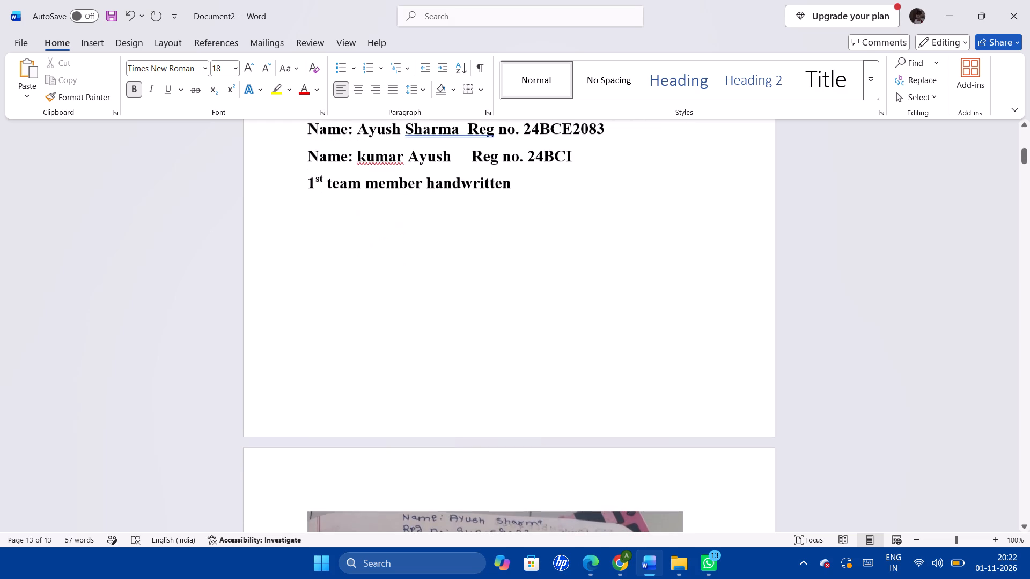
left_click(305, 185)
key("Return")
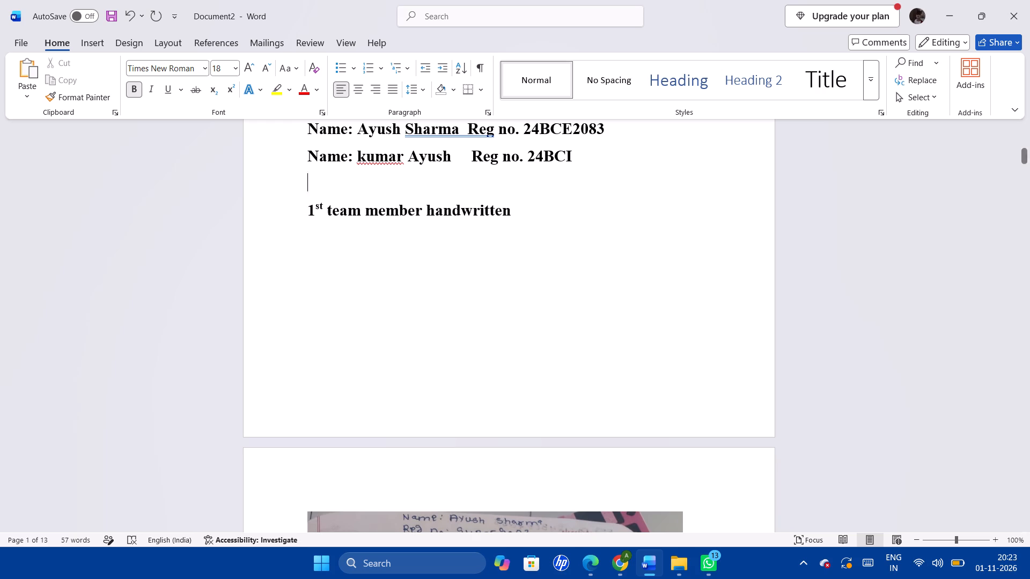
key("Return")
key("Return")
key("Return")
key("Return")
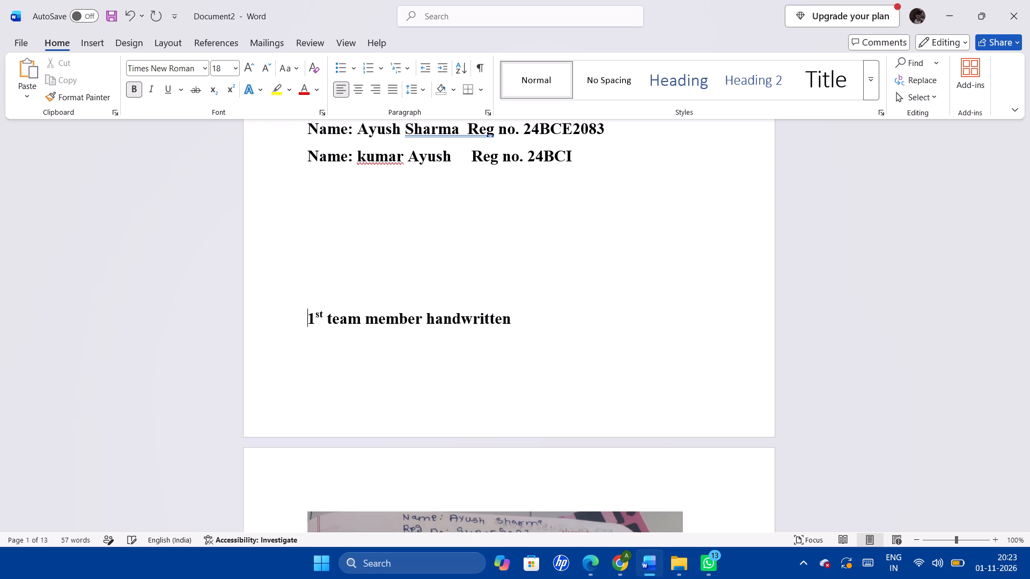
key("Return")
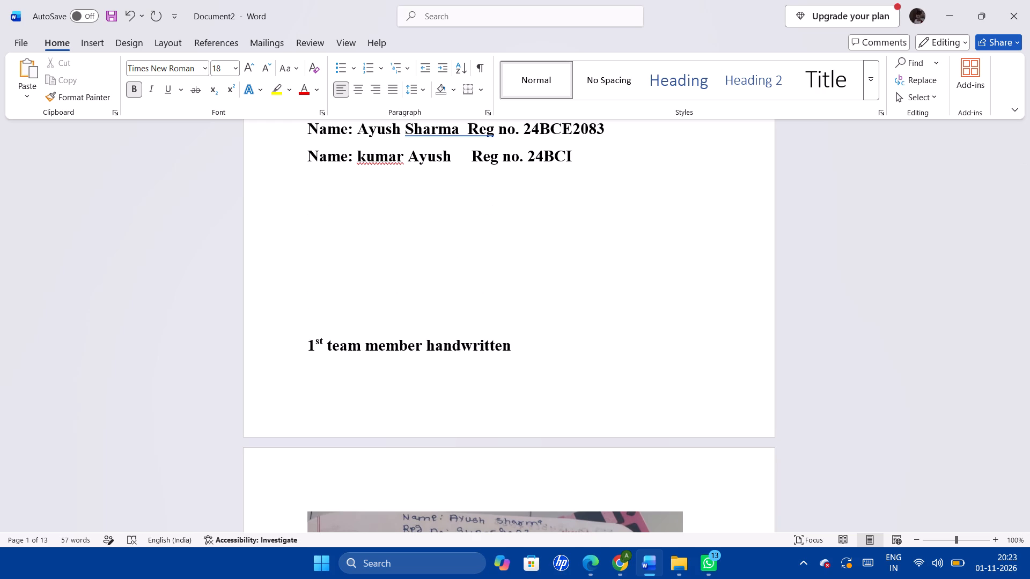
scroll(305, 185, "down", 1)
key("Return")
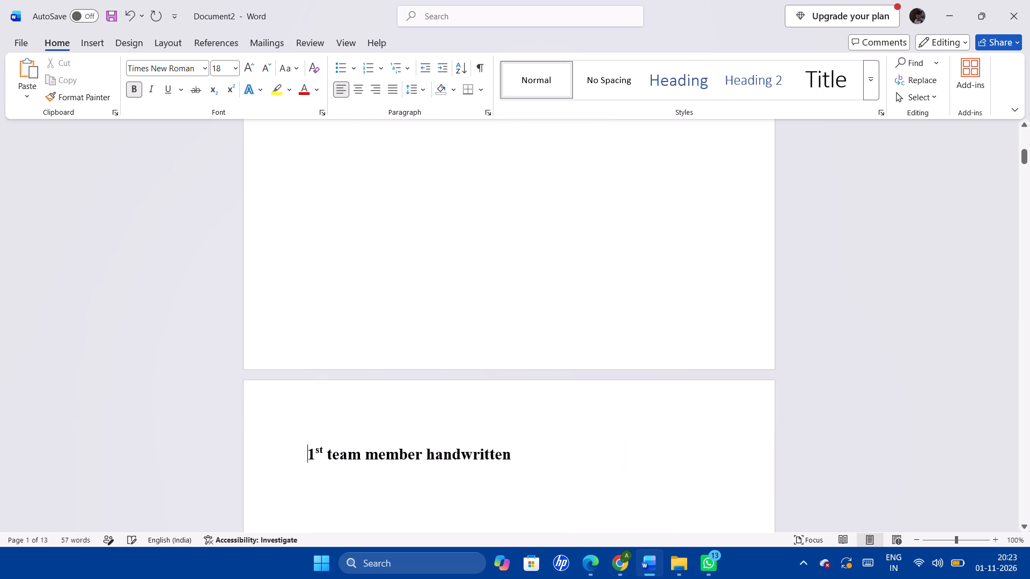
key("BackSpace")
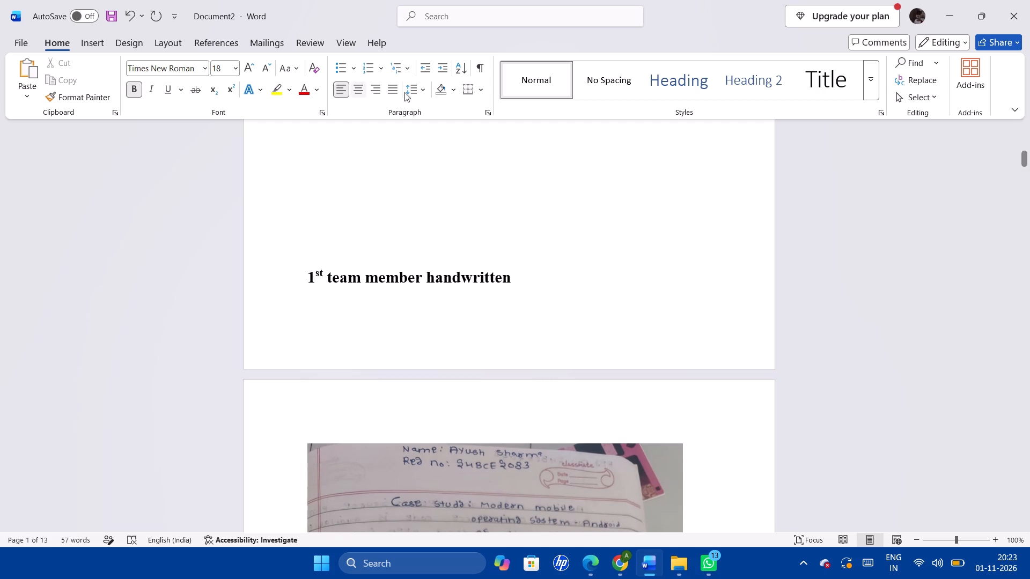
Review the first member's inserted handwritten photos in order, from the Introduction page through the Process and Application Management pages.
scroll(450, 336, "down", 2)
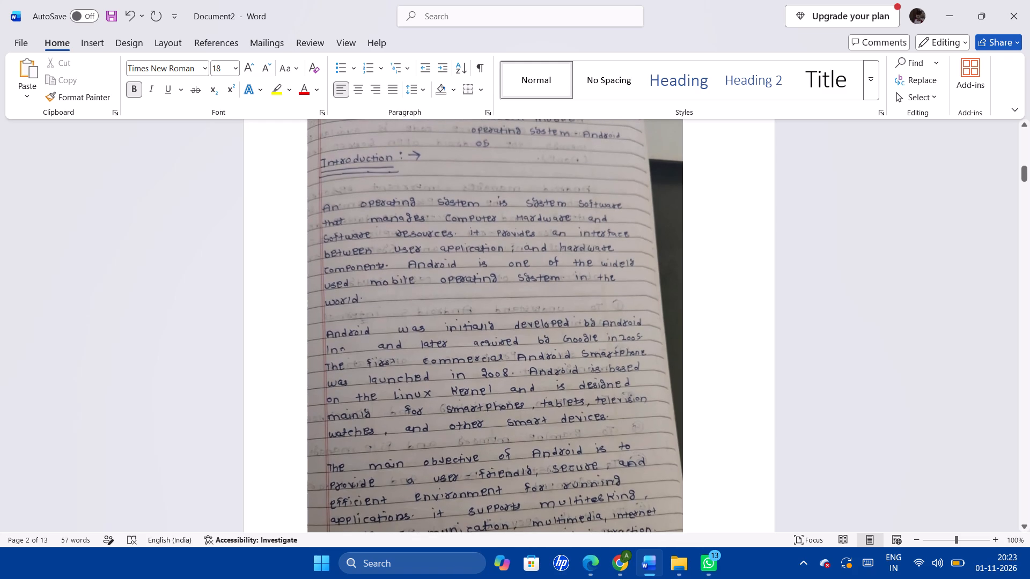
scroll(450, 336, "down", 1)
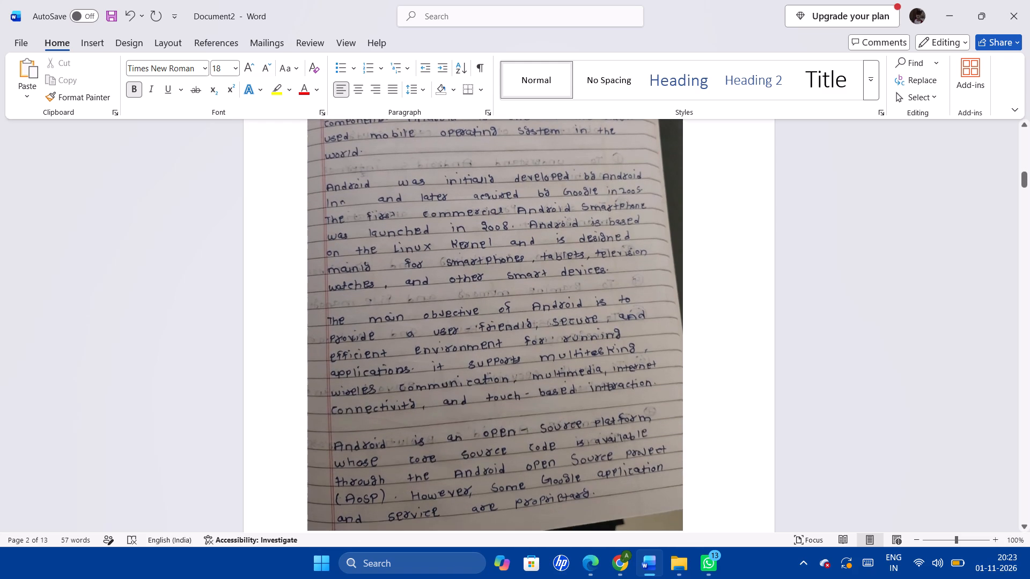
scroll(450, 336, "down", 3)
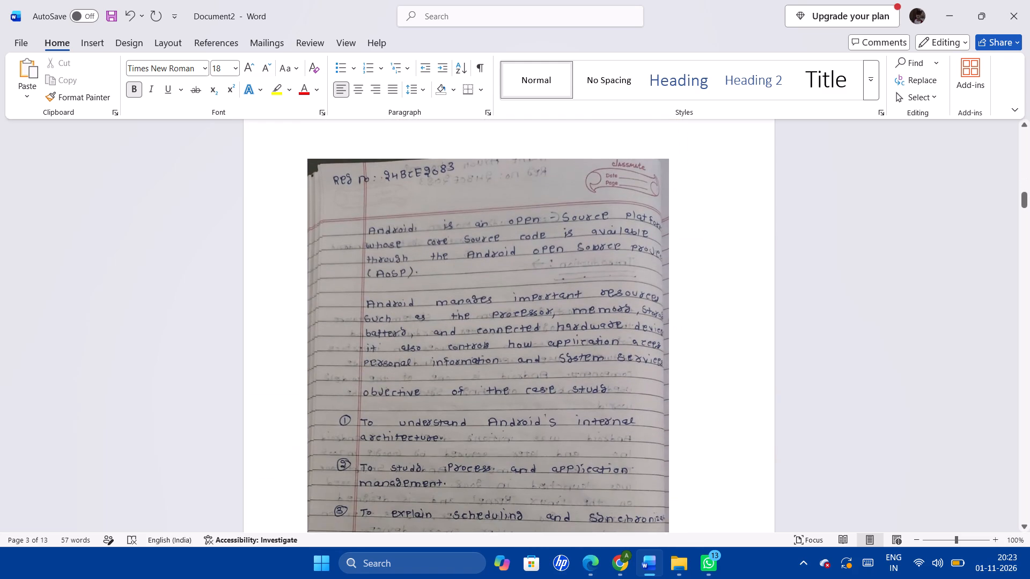
scroll(450, 336, "down", 3)
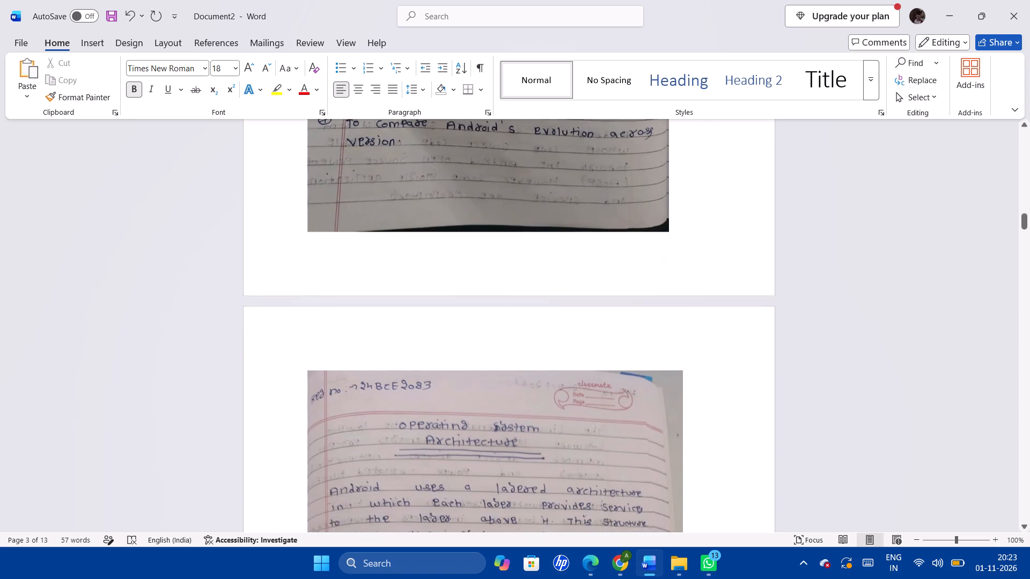
scroll(450, 336, "down", 3)
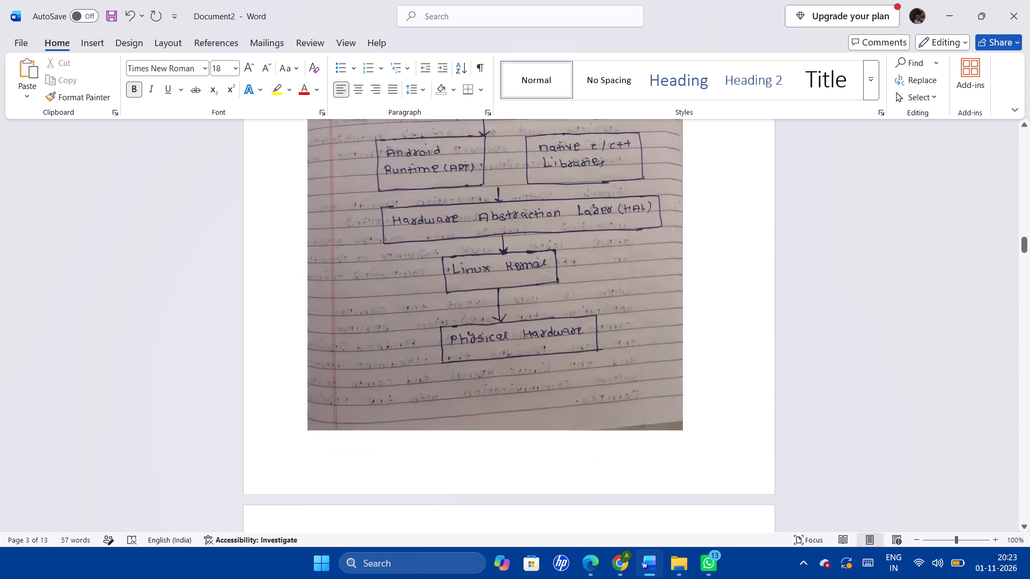
scroll(450, 336, "down", 3)
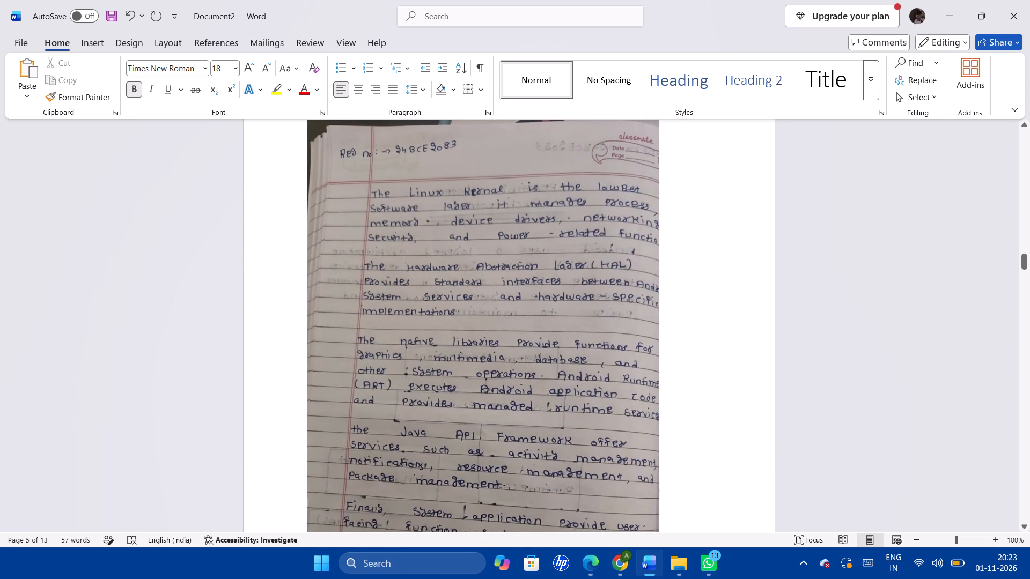
scroll(450, 336, "down", 1)
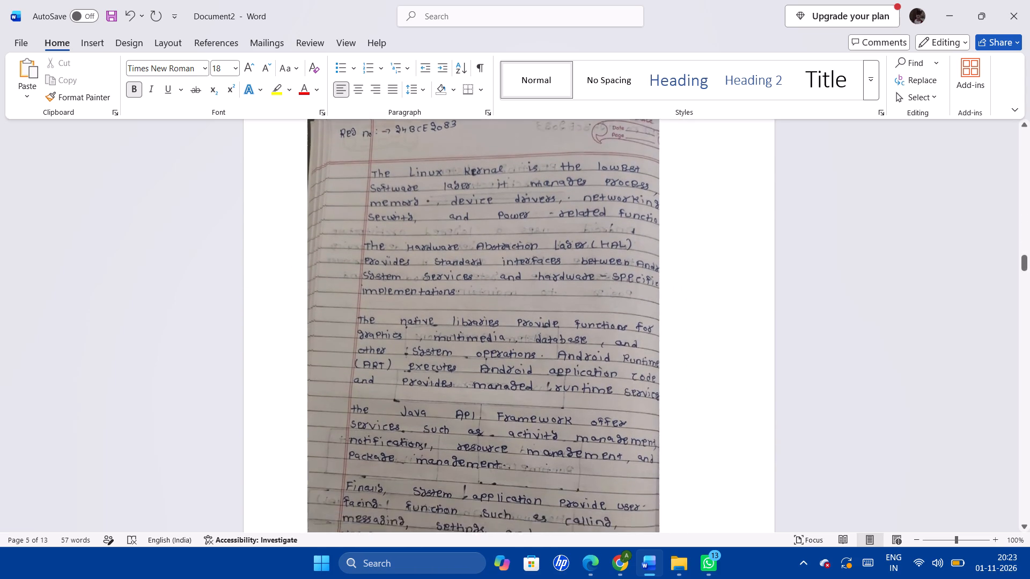
scroll(450, 336, "down", 2)
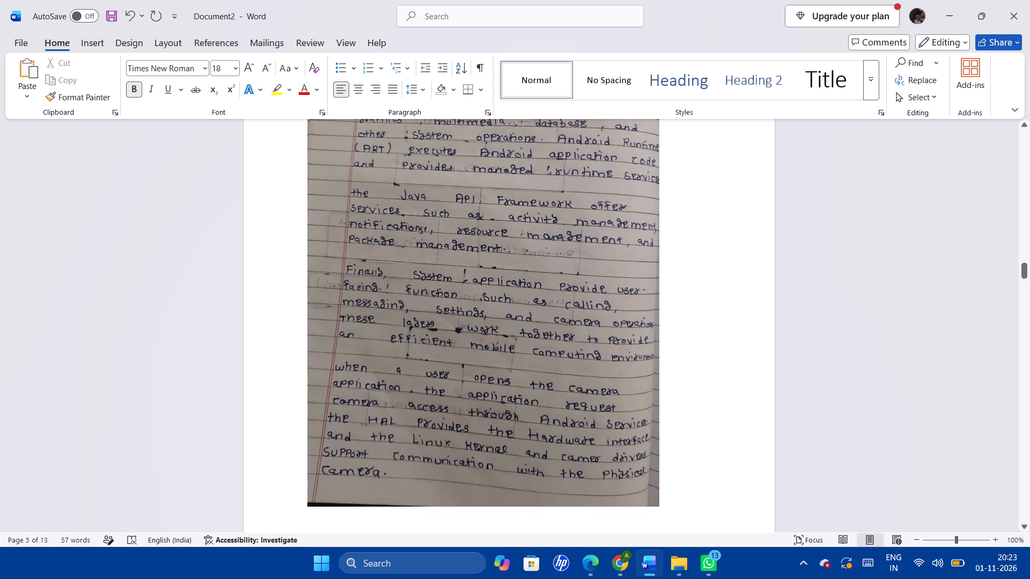
scroll(452, 381, "up", 1)
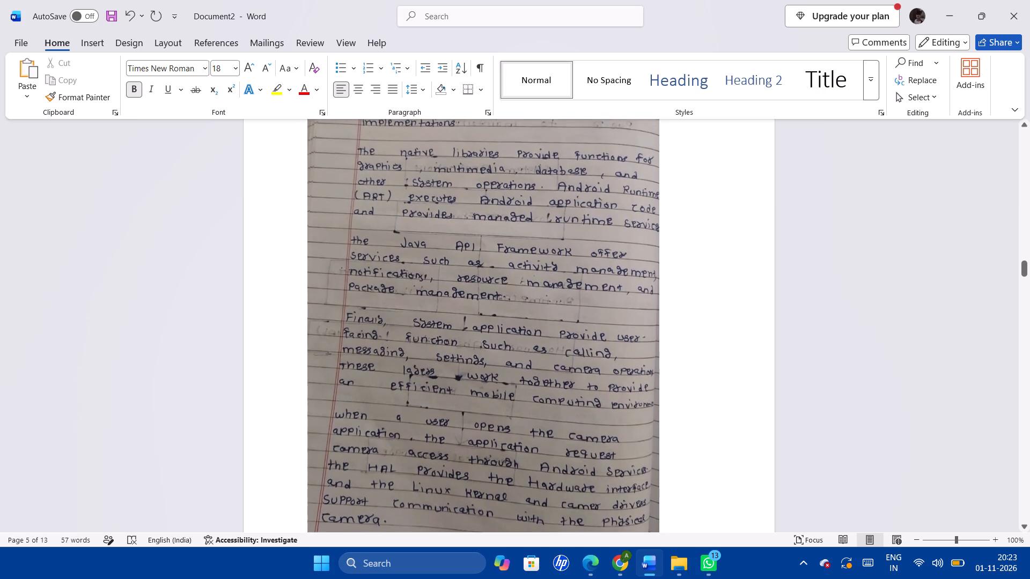
scroll(452, 381, "up", 2)
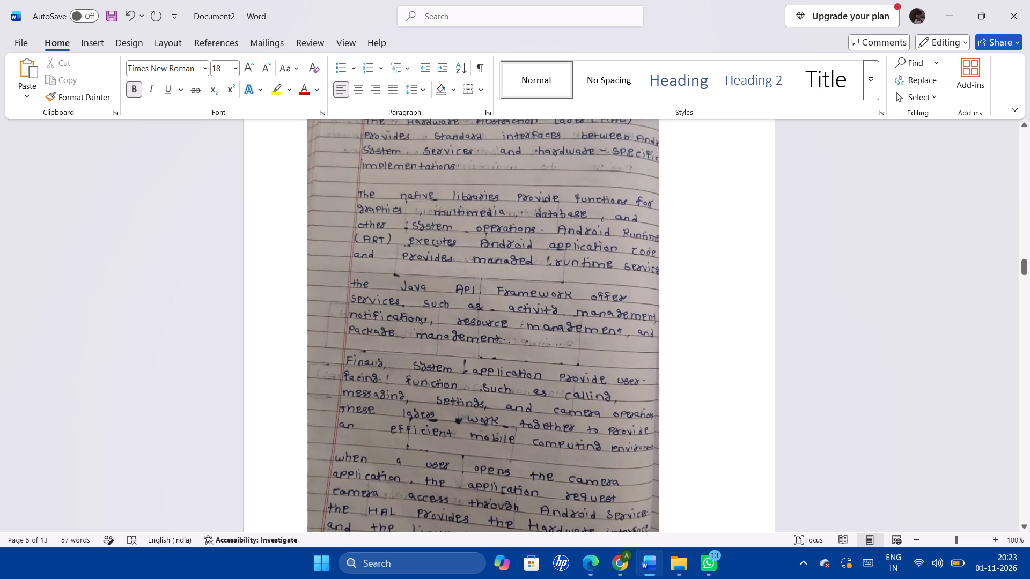
scroll(452, 381, "up", 2)
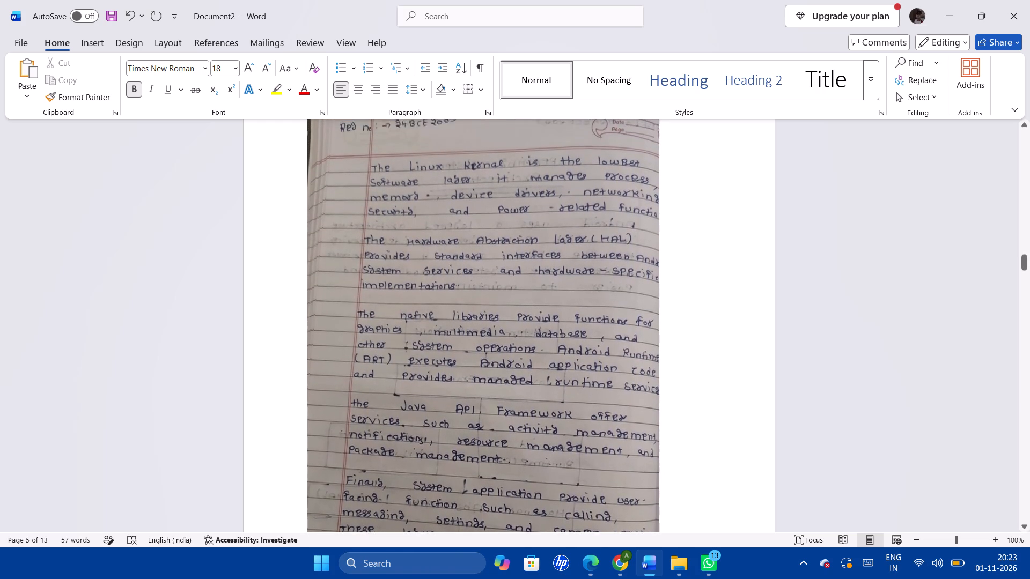
scroll(452, 381, "down", 1)
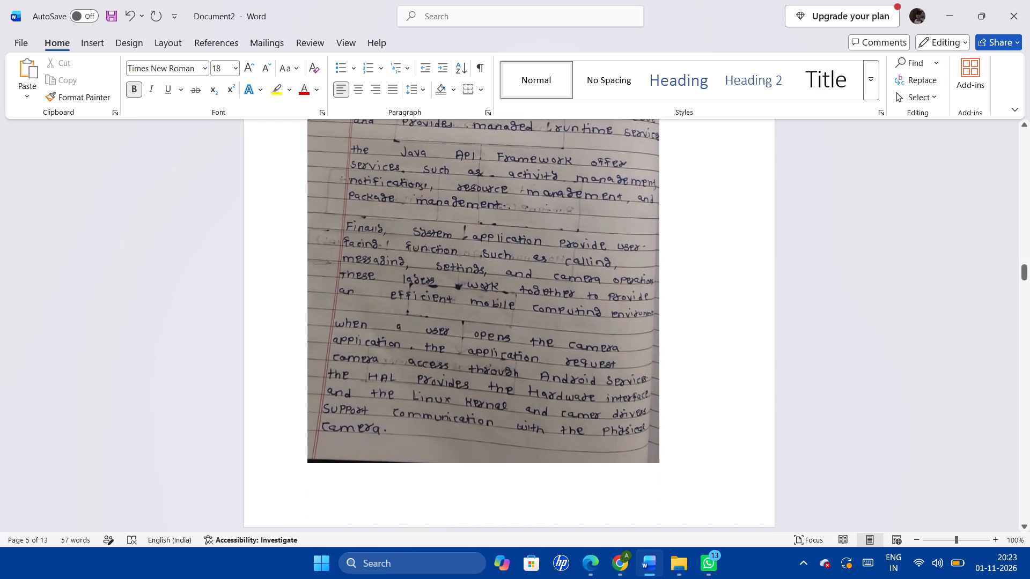
scroll(452, 381, "down", 2)
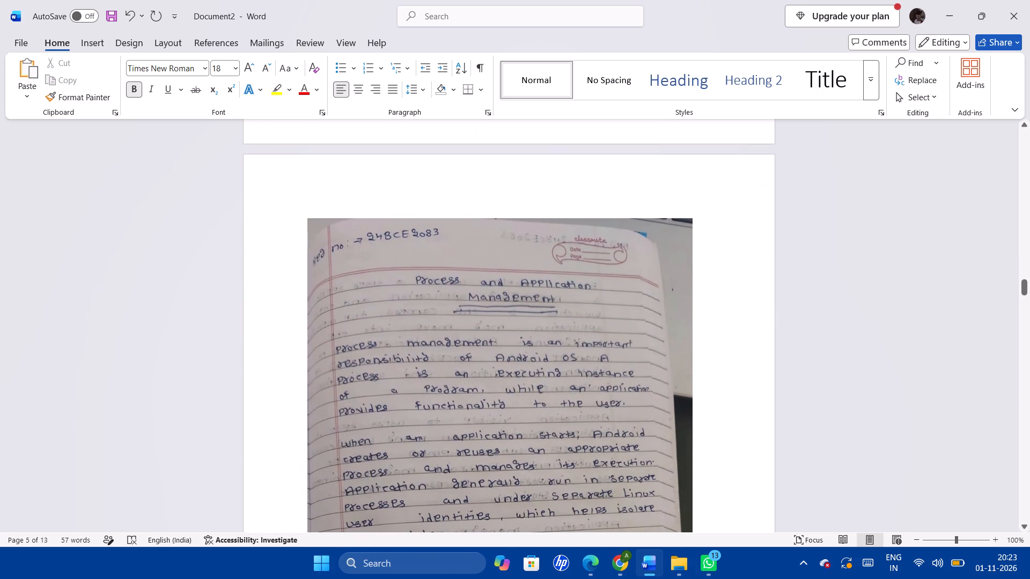
scroll(452, 410, "down", 2)
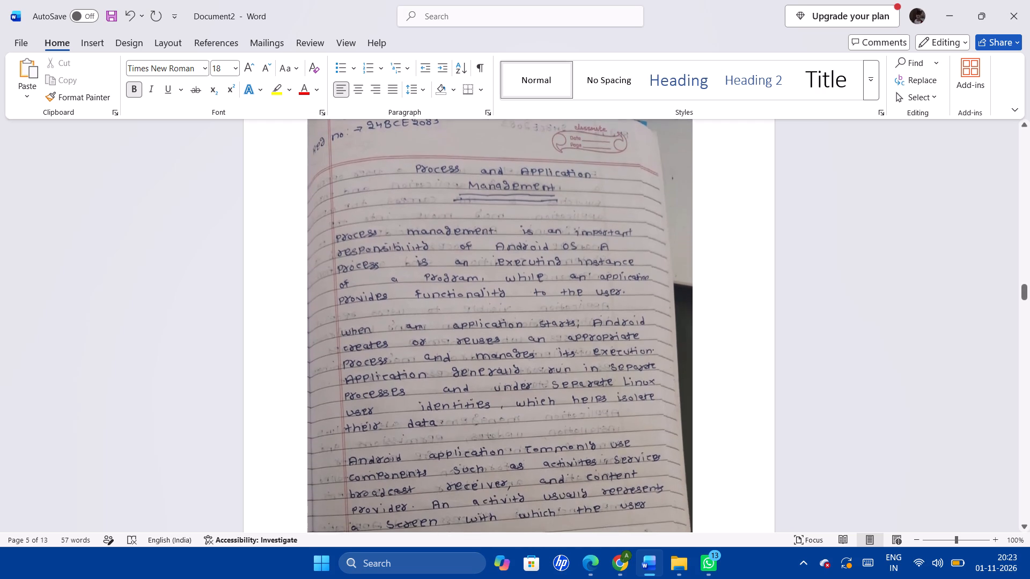
scroll(454, 415, "down", 1)
scroll(444, 420, "up", 1)
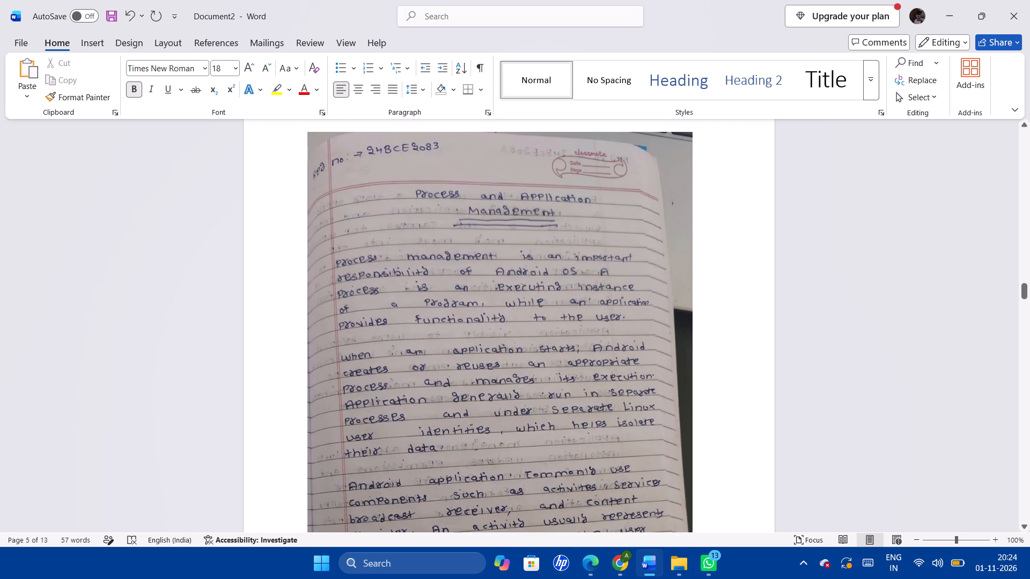
scroll(436, 473, "down", 1)
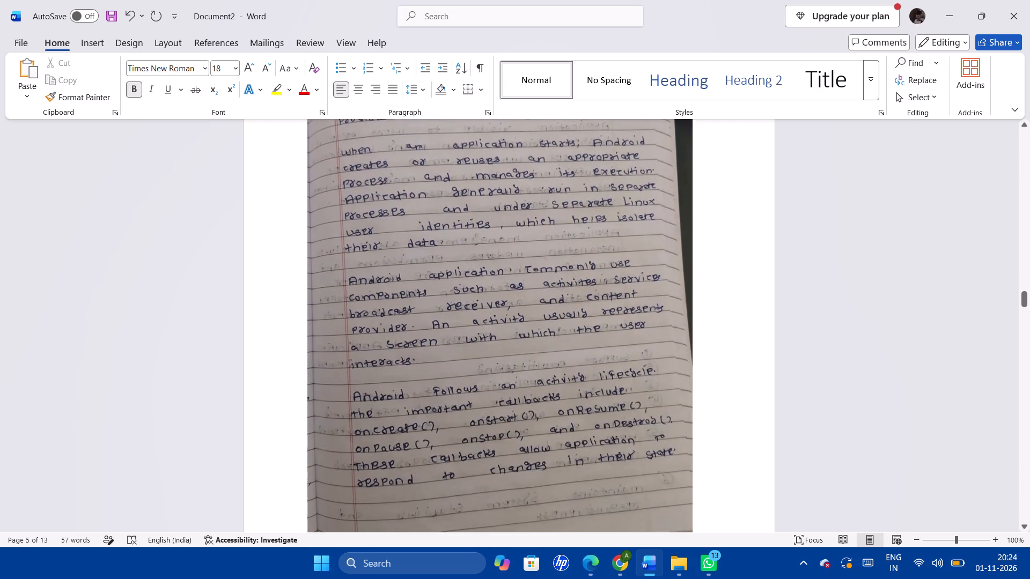
scroll(436, 473, "down", 2)
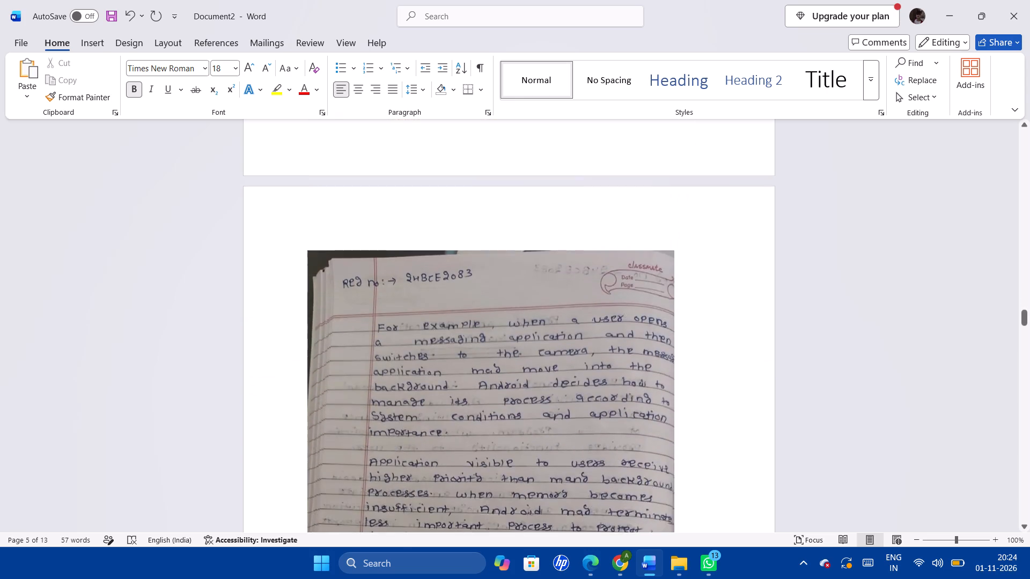
scroll(436, 473, "down", 2)
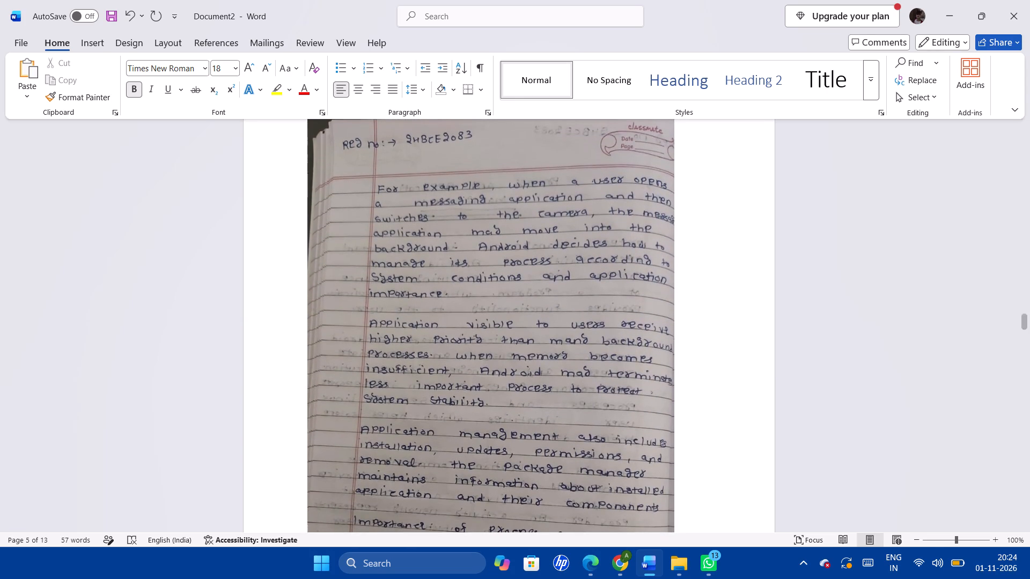
scroll(436, 473, "down", 2)
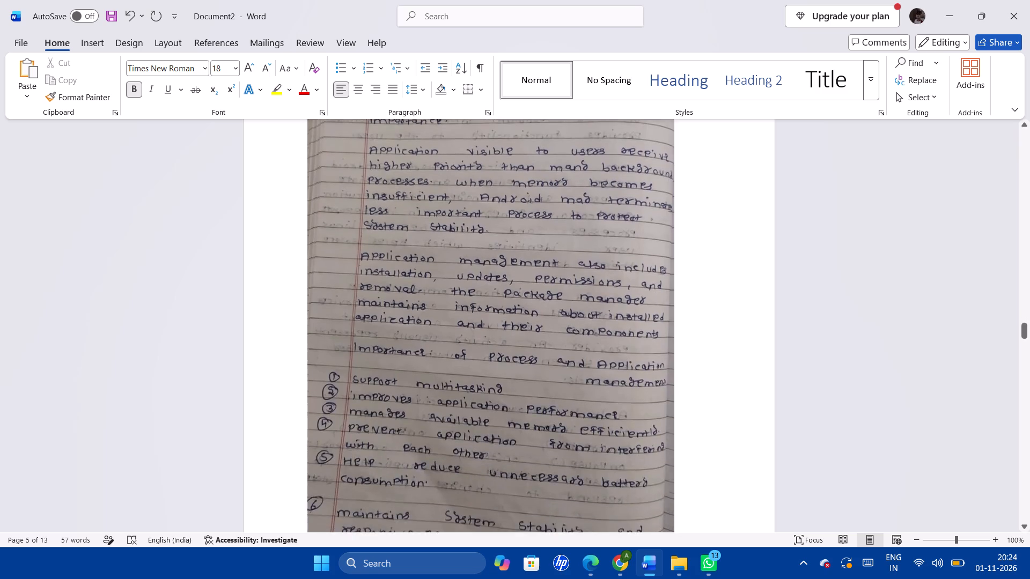
Review the handwritten photos from the end of Process and Application Management through the CPU Scheduling and Synchronization pages.
scroll(436, 473, "down", 1)
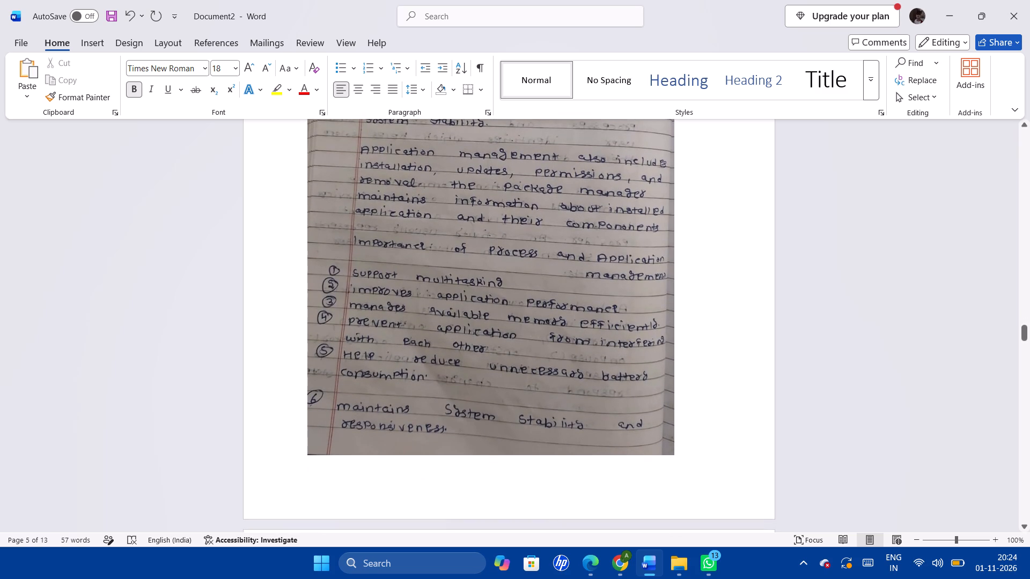
scroll(448, 437, "down", 4)
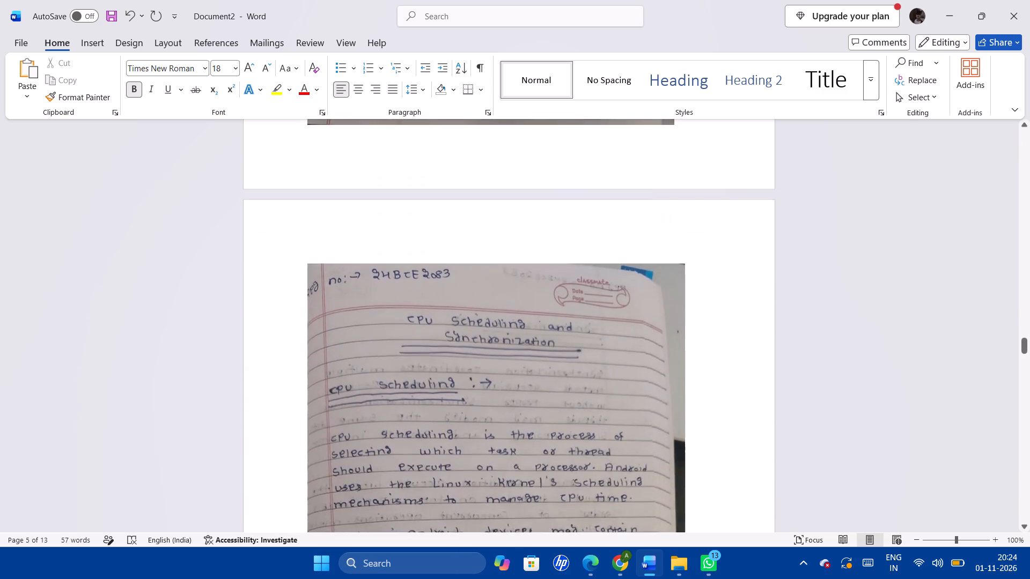
scroll(448, 437, "down", 1)
scroll(456, 394, "down", 1)
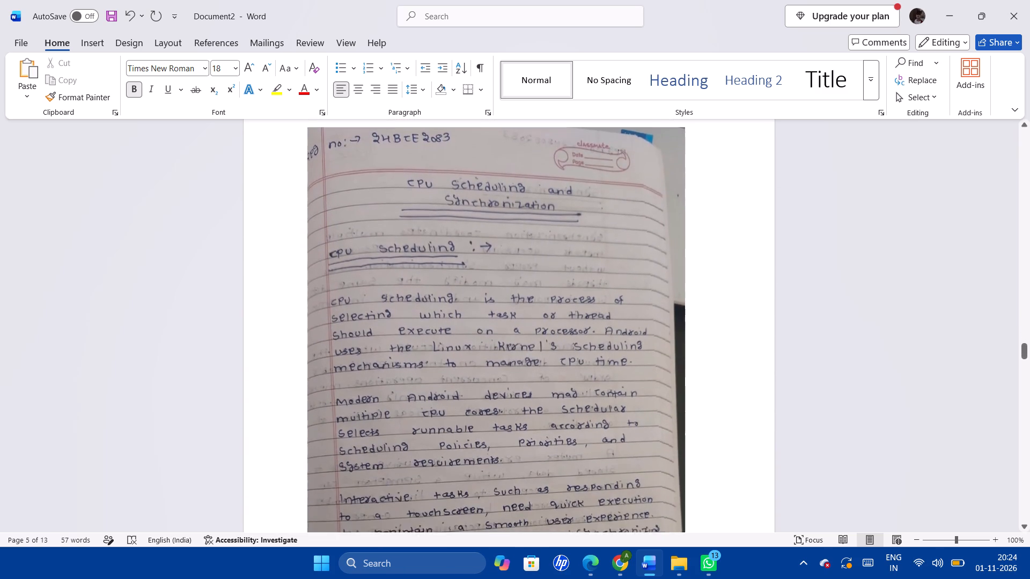
scroll(456, 394, "down", 1)
scroll(452, 386, "up", 1)
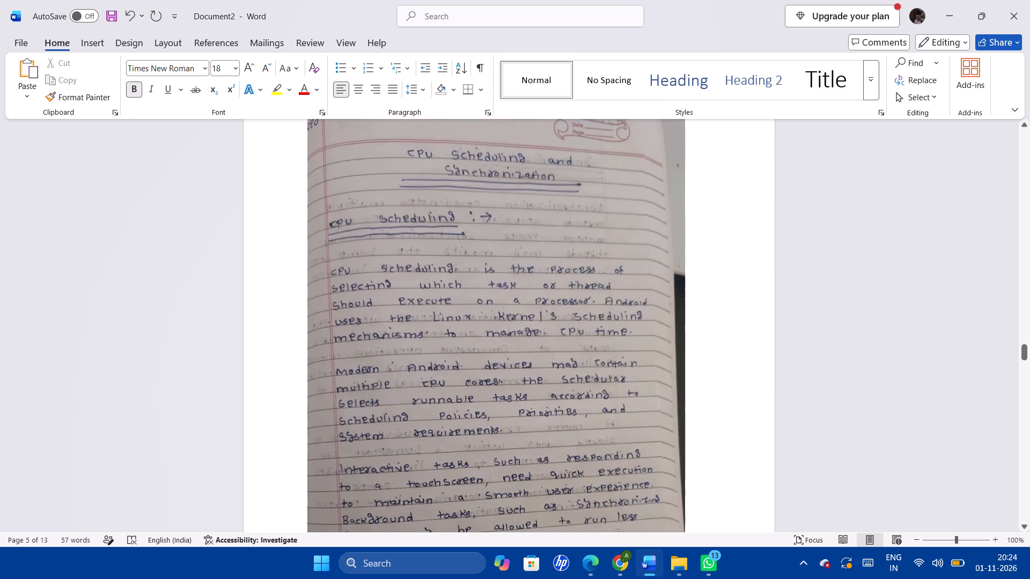
scroll(452, 386, "up", 1)
scroll(452, 386, "down", 2)
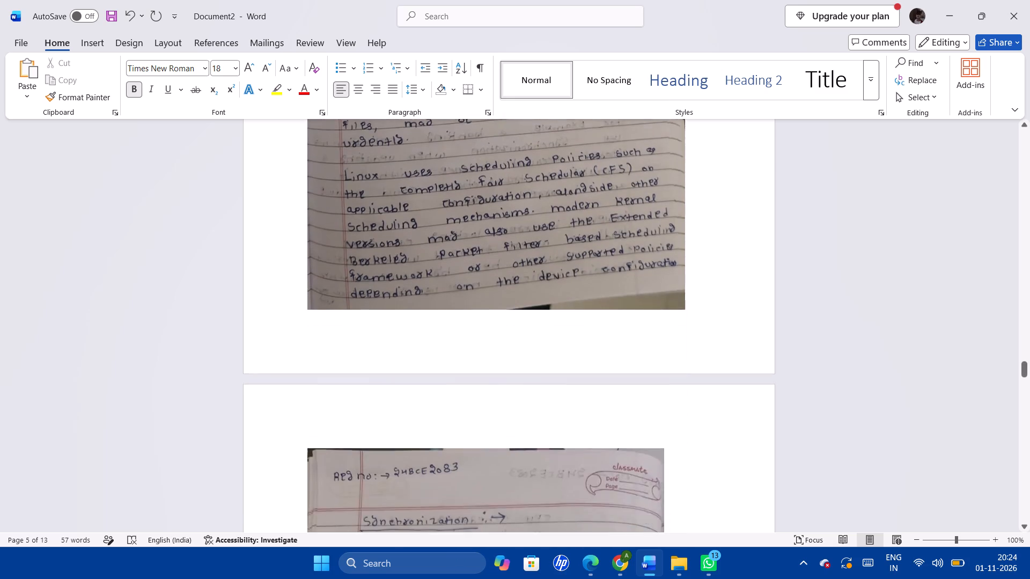
scroll(452, 386, "down", 2)
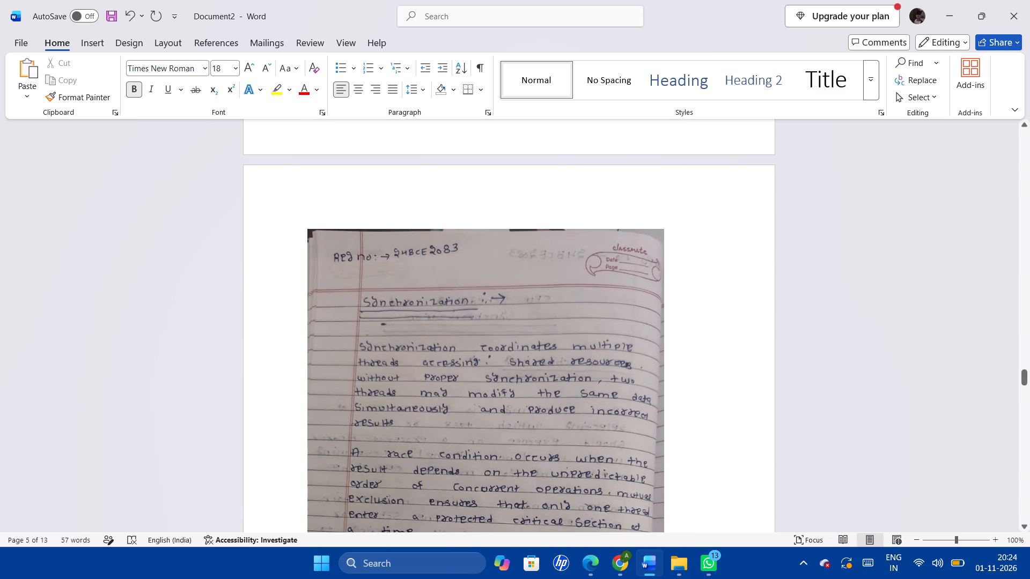
scroll(452, 386, "down", 2)
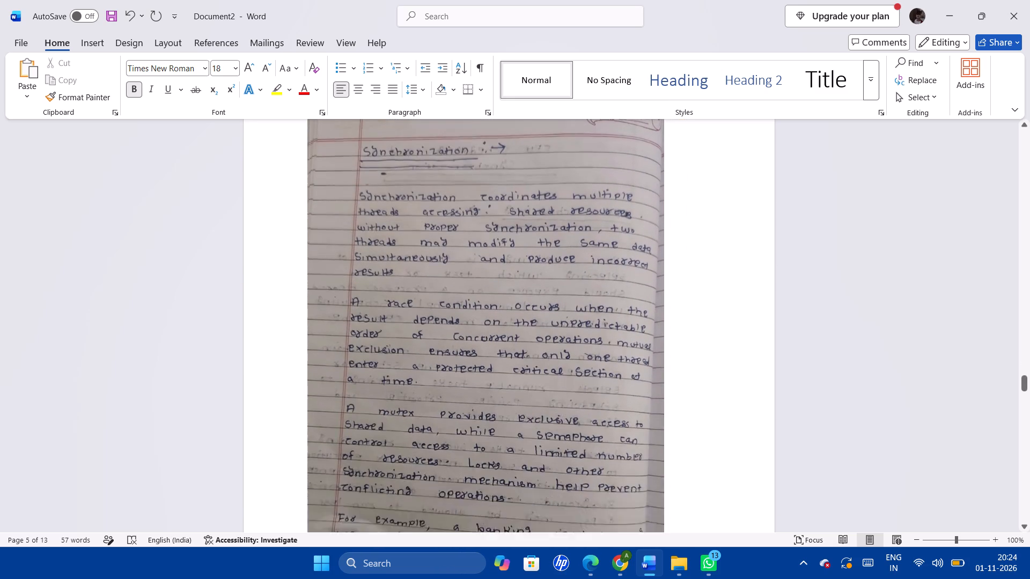
scroll(452, 386, "down", 3)
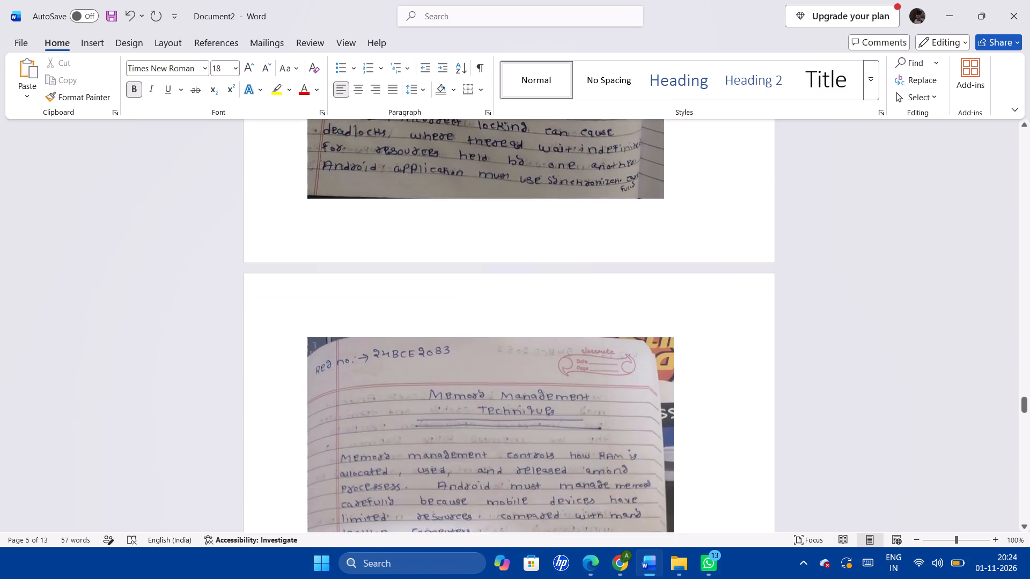
Review the remaining handwritten photos, from the Memory Management Techniques pages through the File and Storage Management page.
scroll(452, 386, "down", 2)
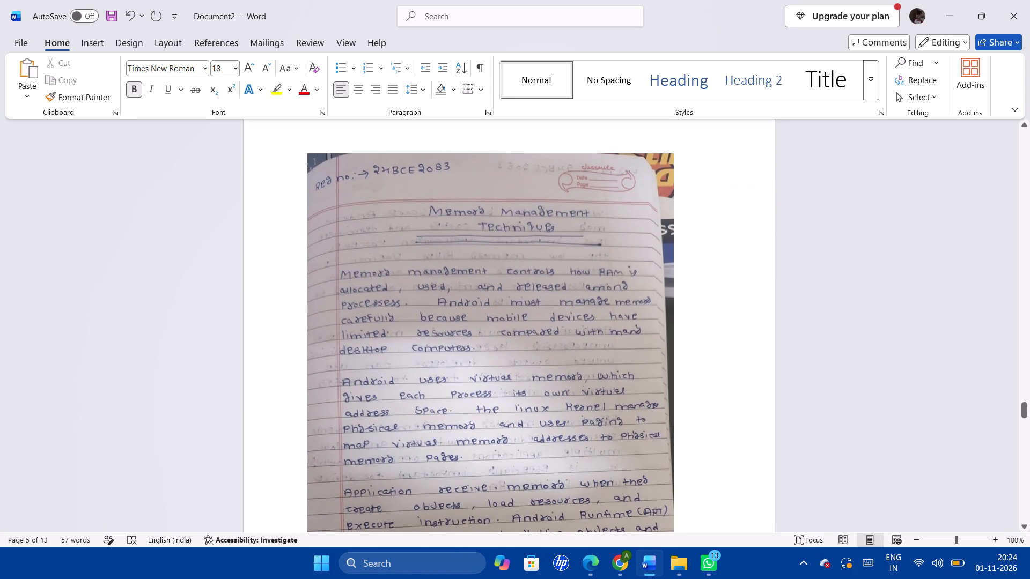
scroll(436, 383, "down", 1)
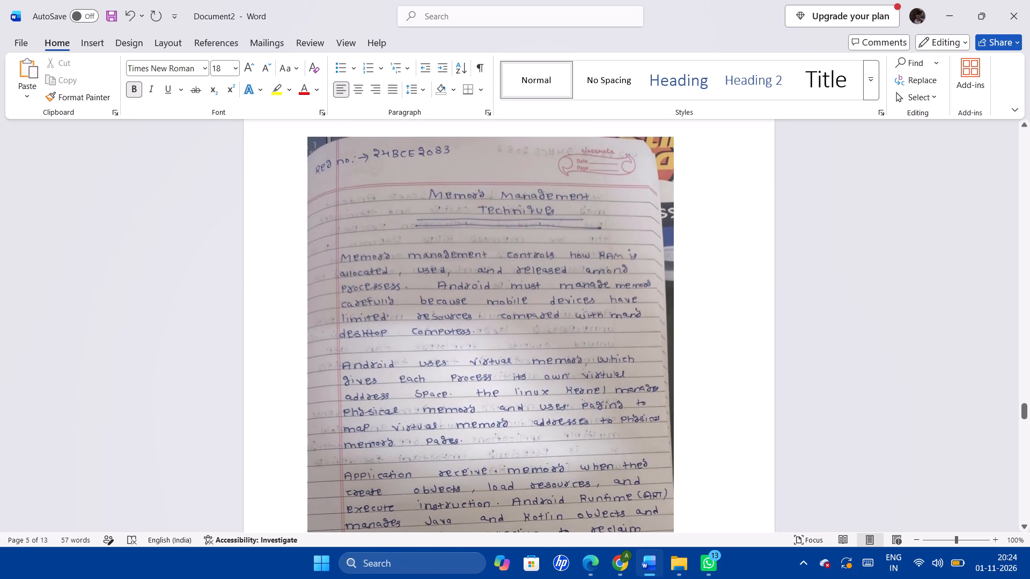
scroll(432, 444, "down", 1)
scroll(432, 444, "up", 1)
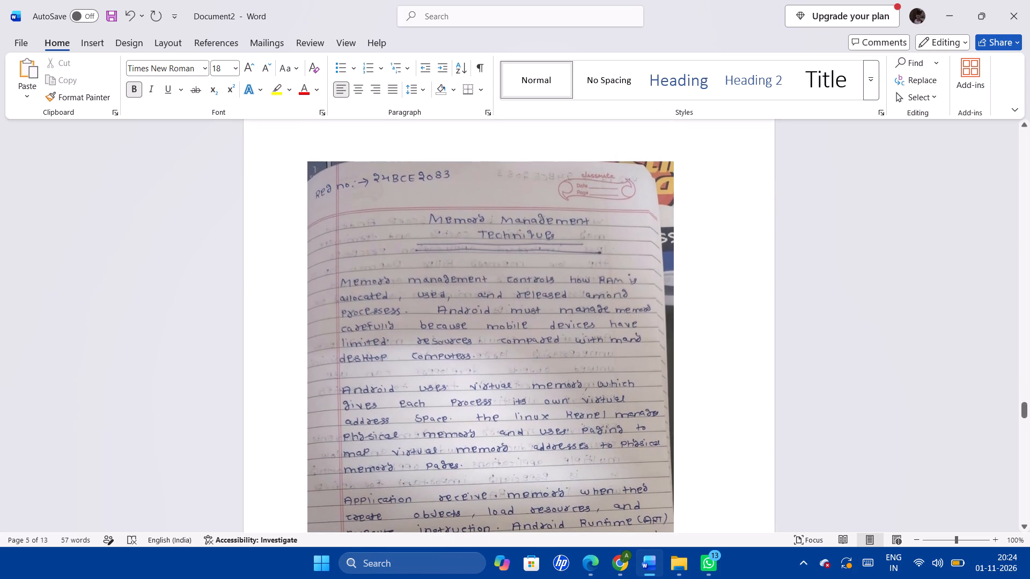
scroll(392, 392, "down", 2)
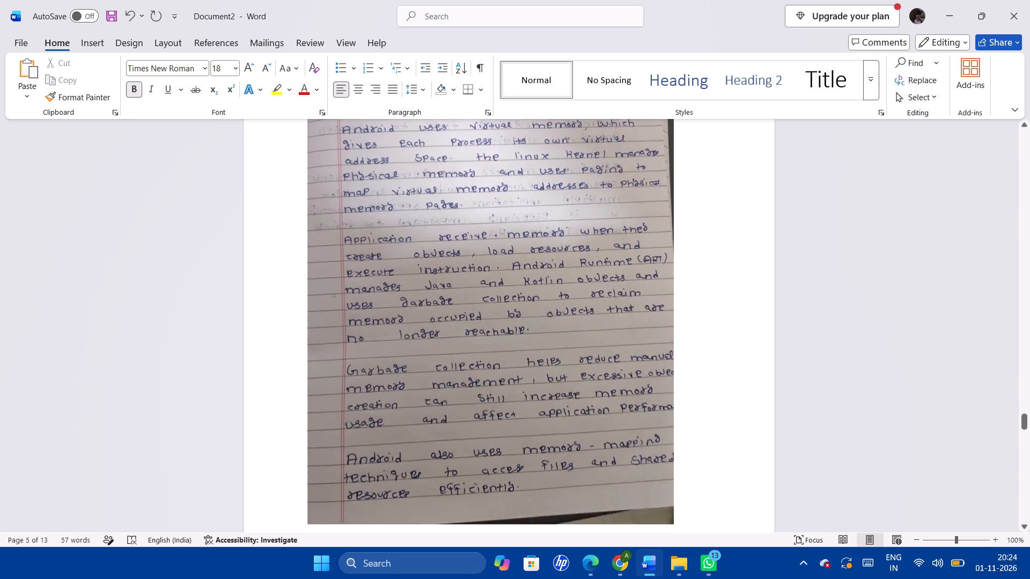
scroll(392, 392, "down", 3)
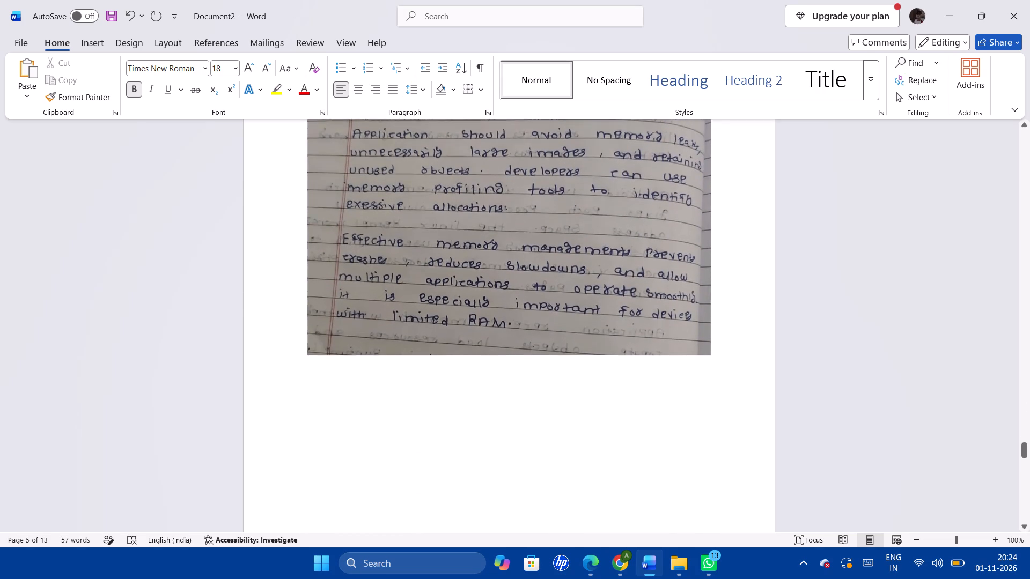
scroll(392, 392, "down", 3)
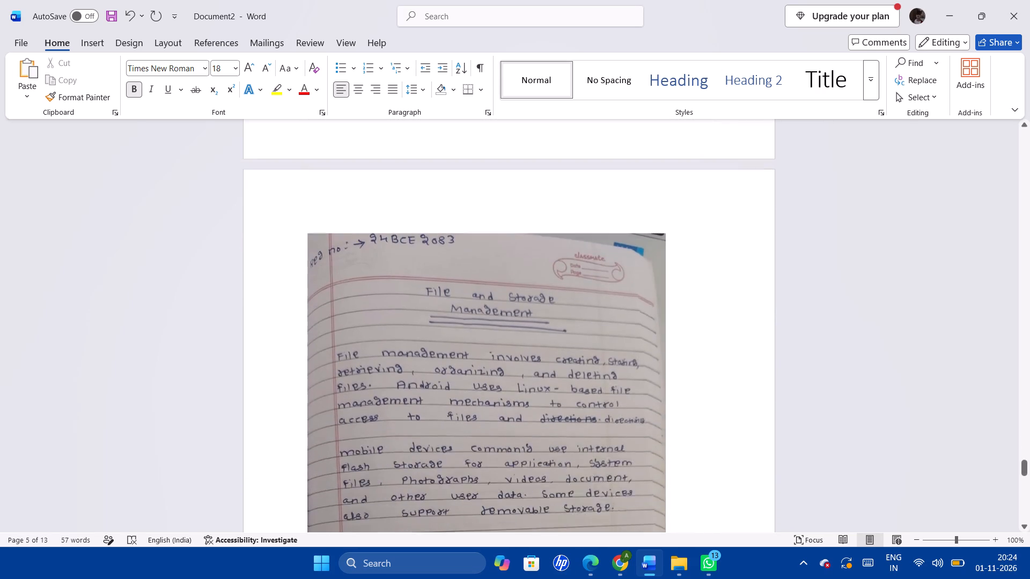
scroll(392, 392, "down", 2)
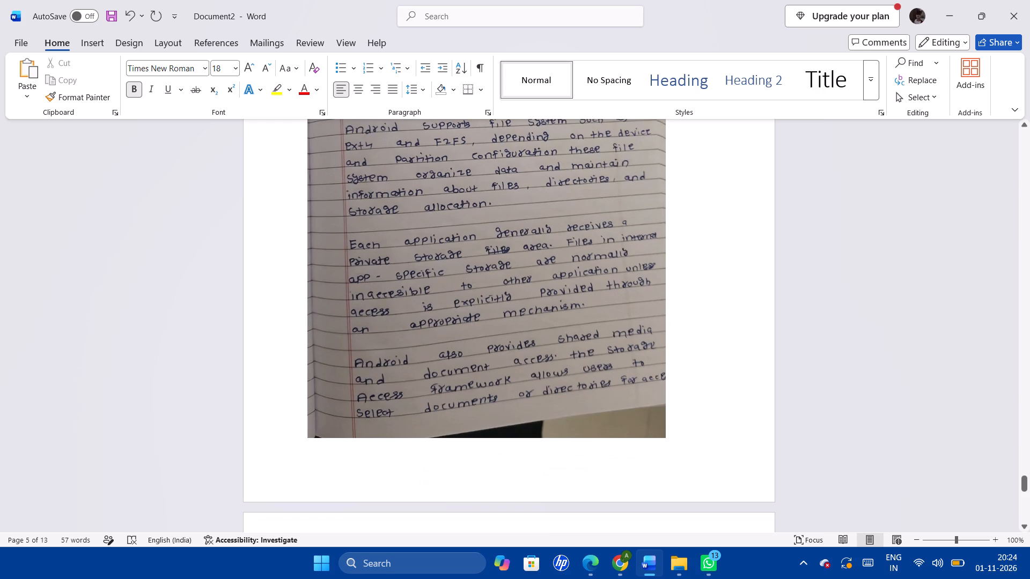
scroll(420, 399, "down", 1)
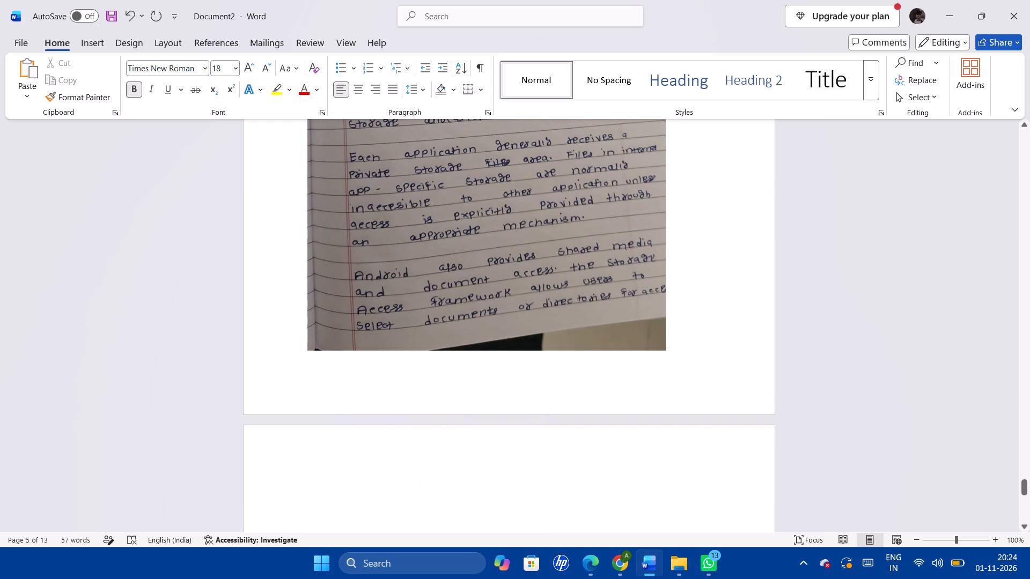
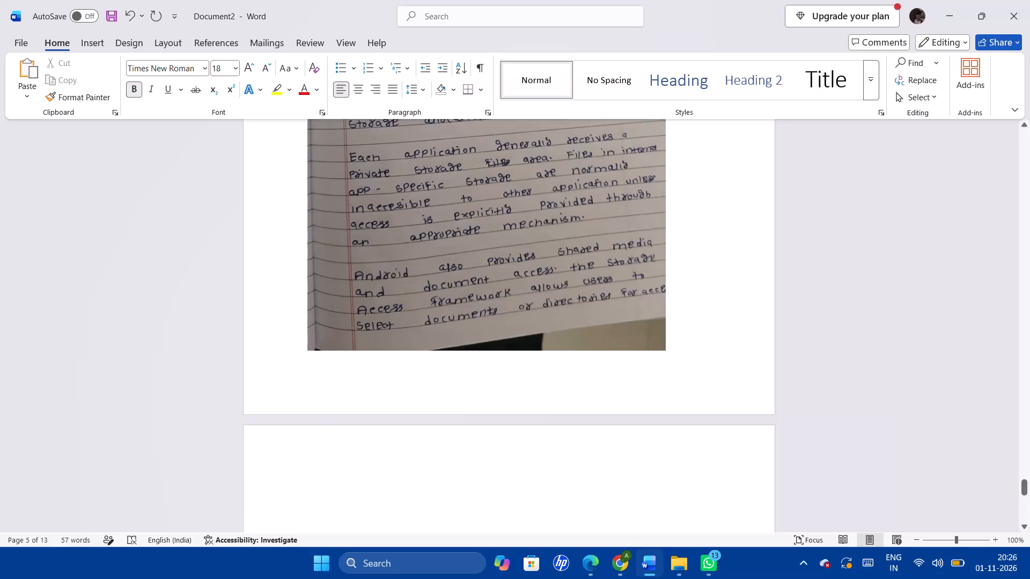
Add the heading "2nd team member handwritten" on the blank page after the first member's last photo, followed by a new line.
left_click(682, 341)
key("Return")
type("2nd team member han")
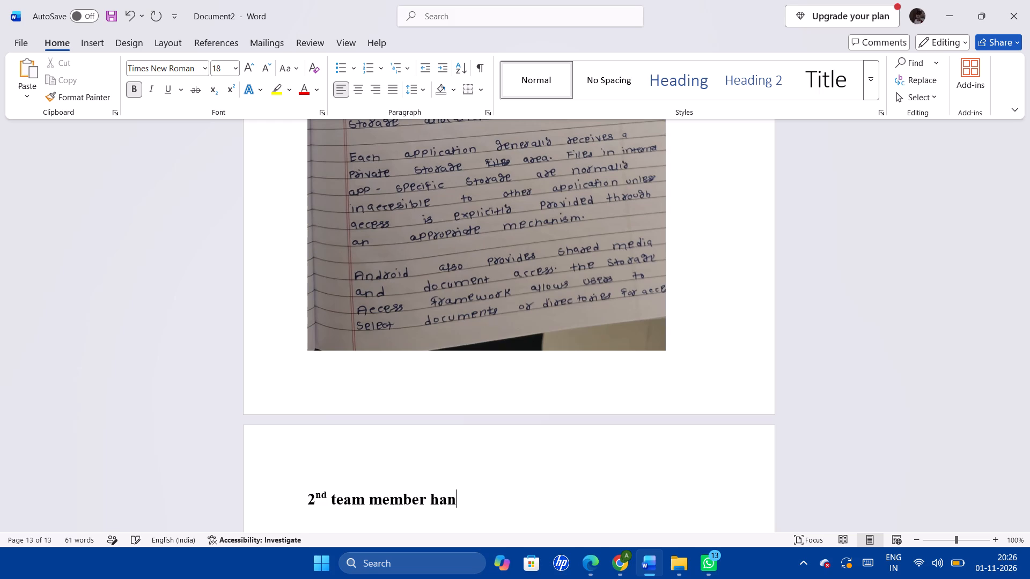
key("d")
type("writ")
key("t")
type("en")
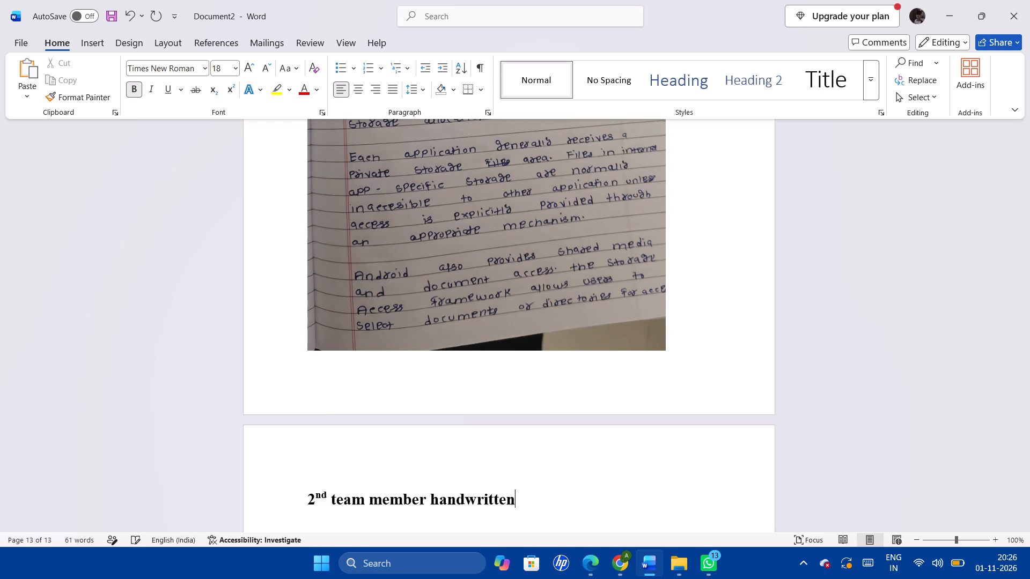
key("space")
key("Return")
Delete the student's Name and Reg. No lines above the Semester line on the first page.
scroll(643, 274, "down", 1)
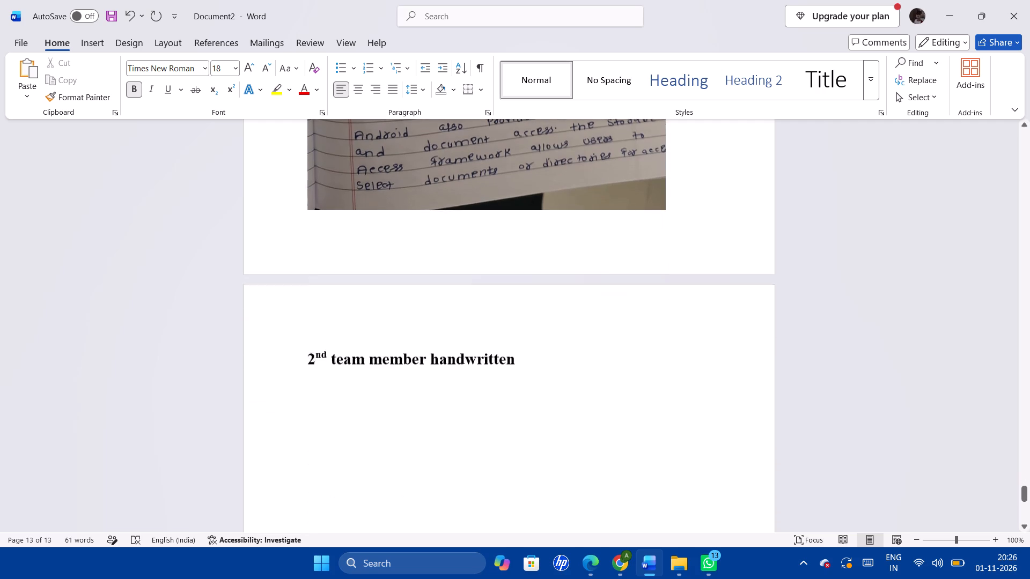
scroll(643, 274, "down", 2)
scroll(427, 240, "up", 16)
scroll(401, 303, "up", 12)
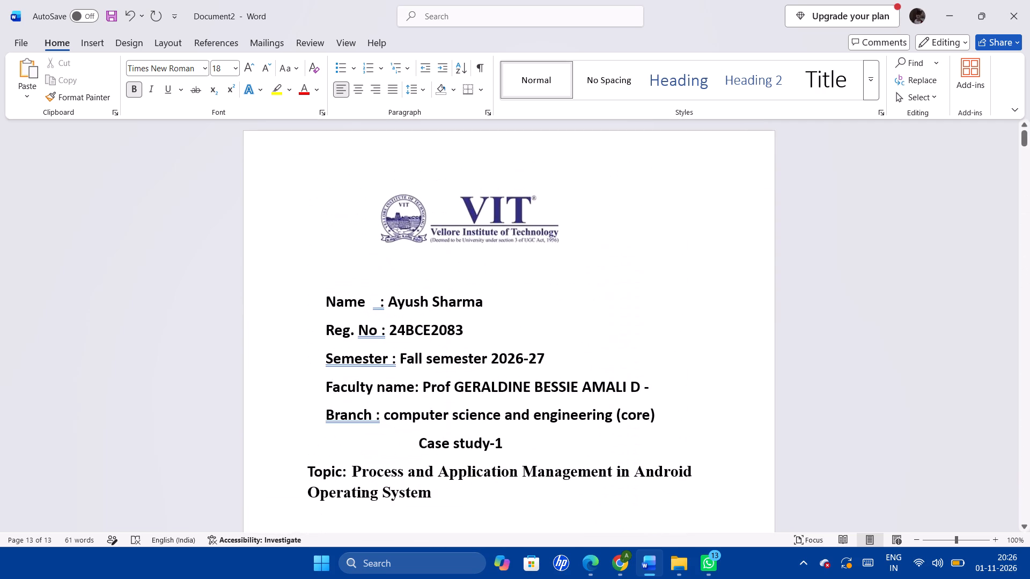
scroll(401, 303, "up", 1)
scroll(340, 336, "down", 1)
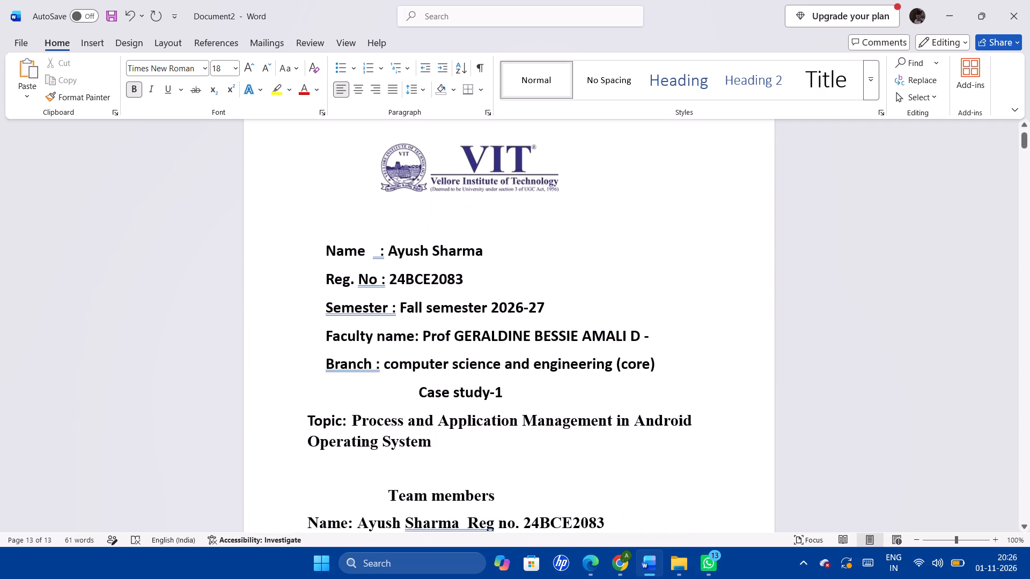
scroll(340, 336, "down", 1)
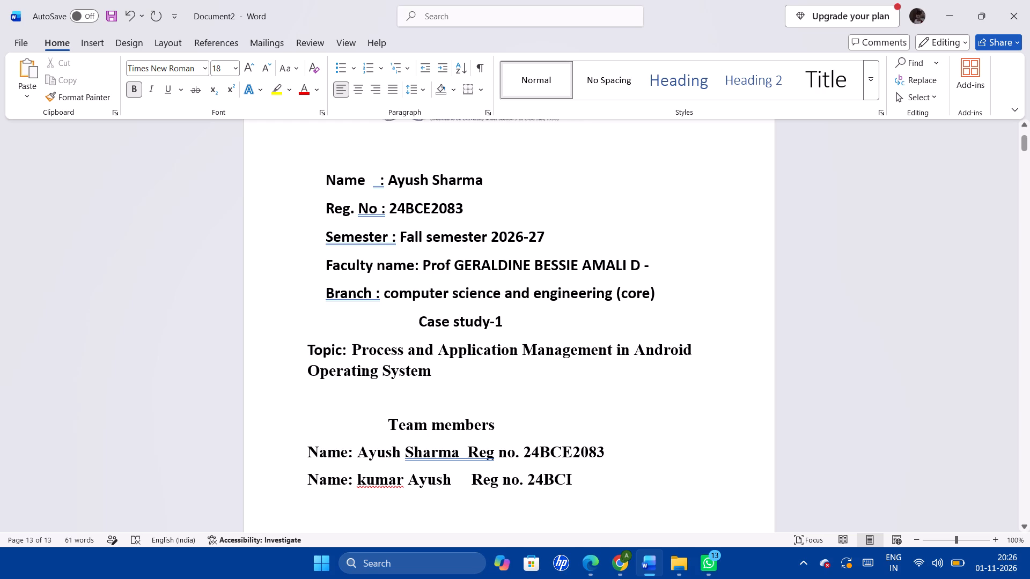
left_click_drag(323, 174, 422, 226)
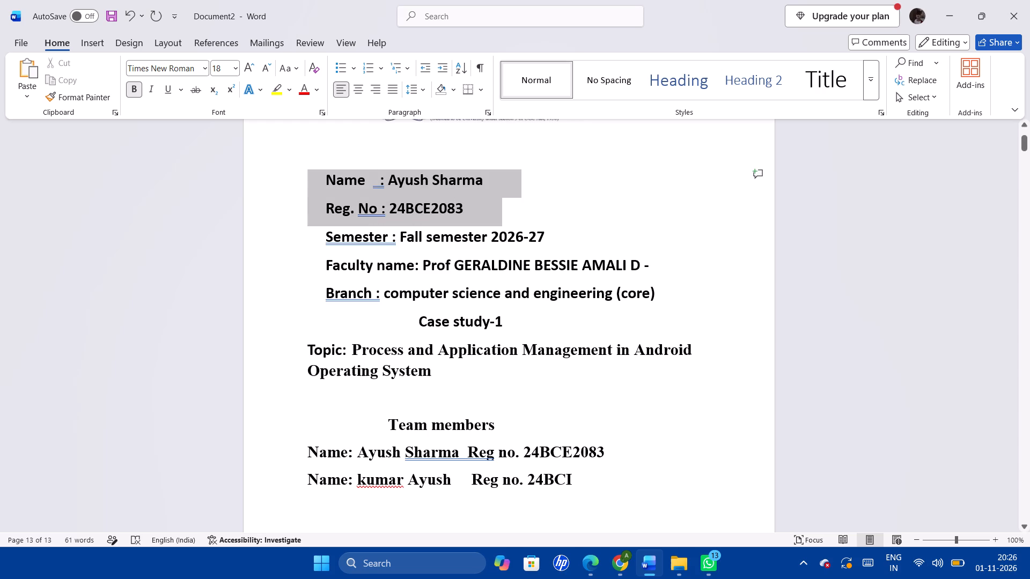
left_click_drag(422, 226, 479, 217)
key("BackSpace")
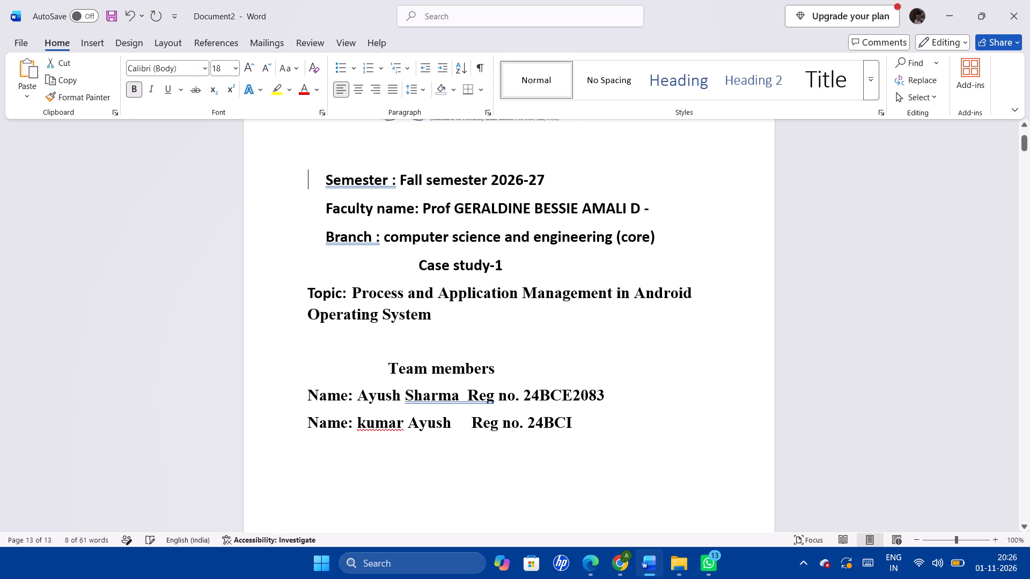
scroll(479, 217, "up", 1)
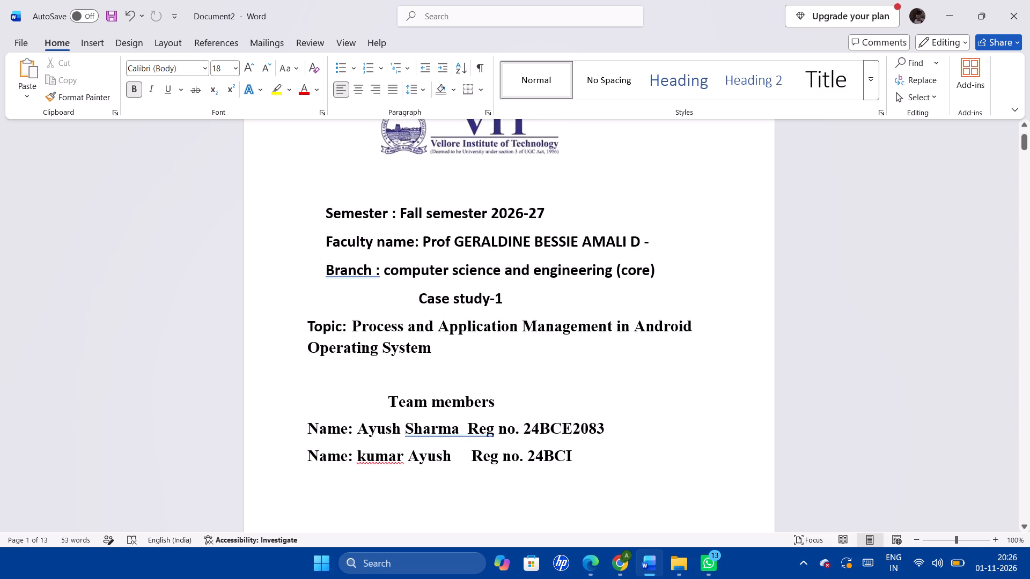
Insert a blank line above the "Case study-1" heading on the first page and indent the heading by three tab stops.
left_click(417, 298)
key("Return")
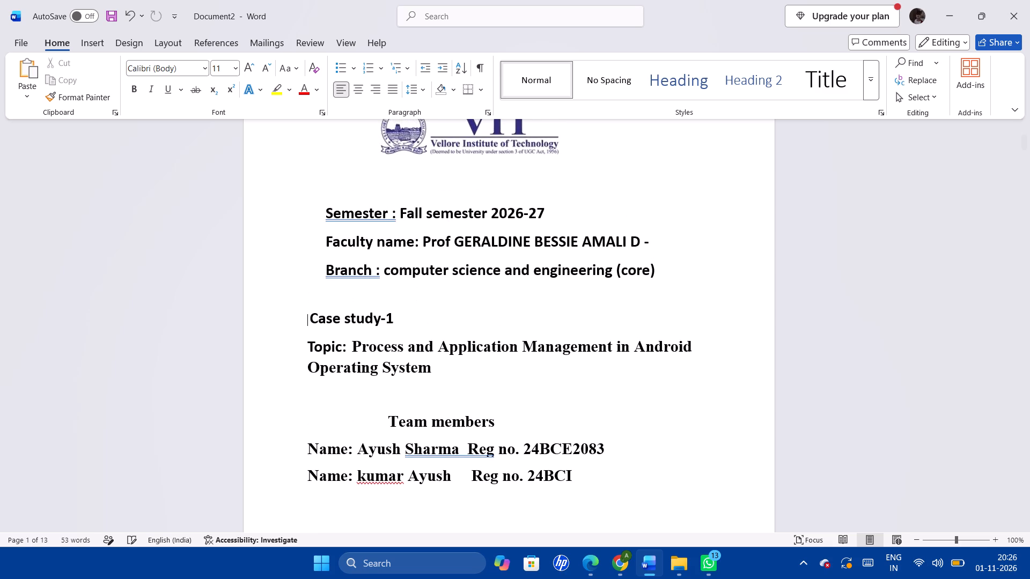
key("Tab")
key("Tab")
key("Tab")
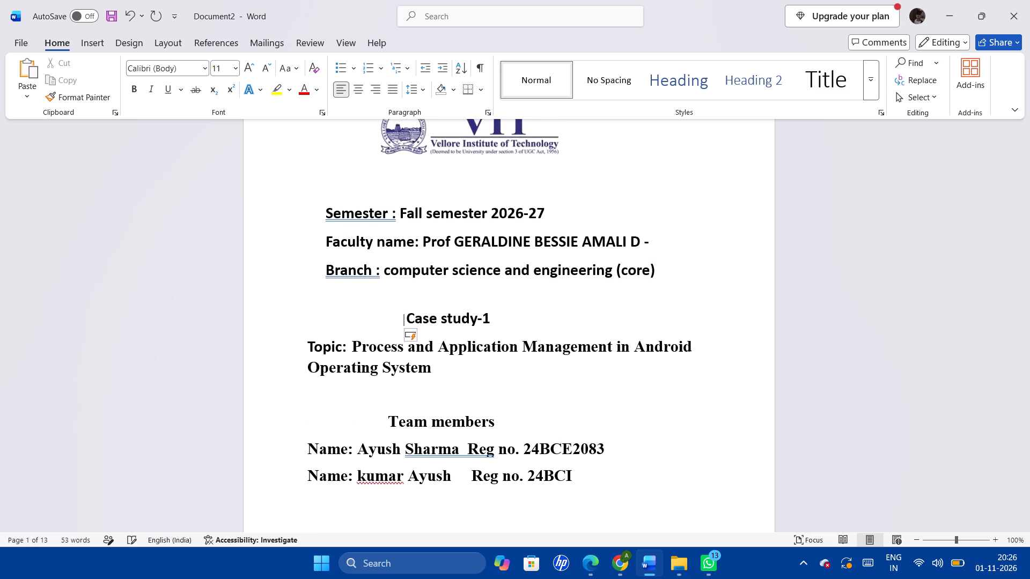
Insert a blank line between the "Case study-1" heading and the Topic line.
left_click(308, 344)
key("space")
key("Return")
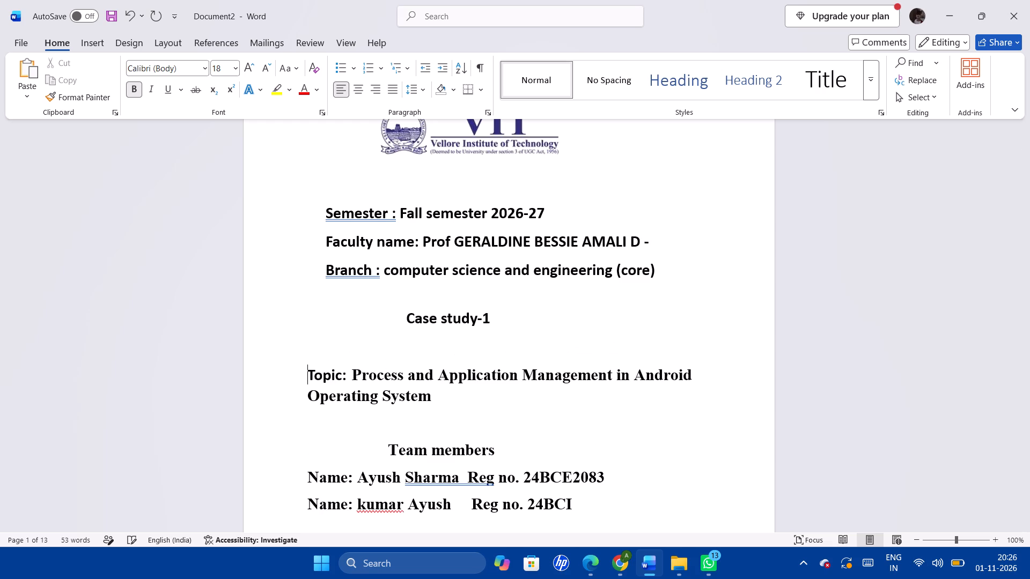